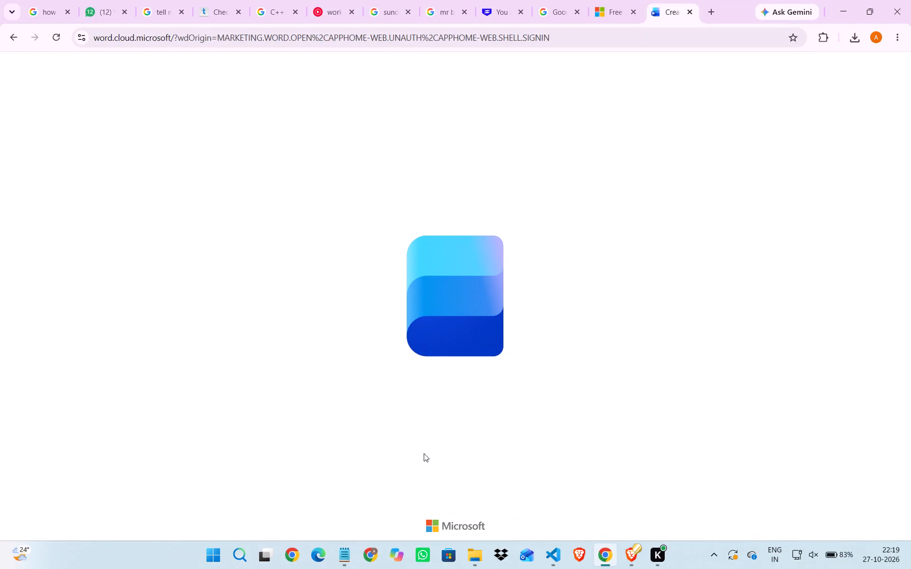
Close the unneeded browser tabs: the two search tabs before the signed-in page, the music video tab and the C++ search.
left_click(464, 16)
left_click(410, 12)
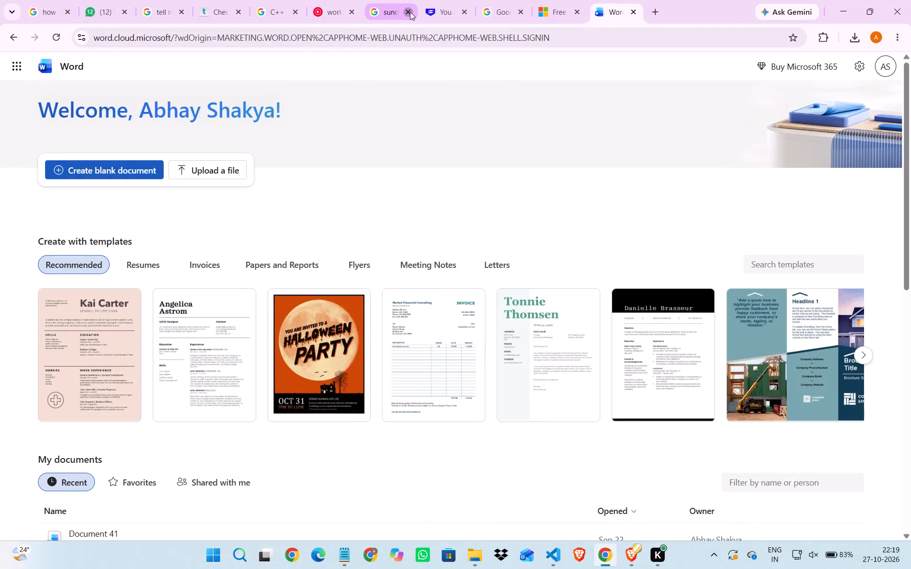
left_click(351, 13)
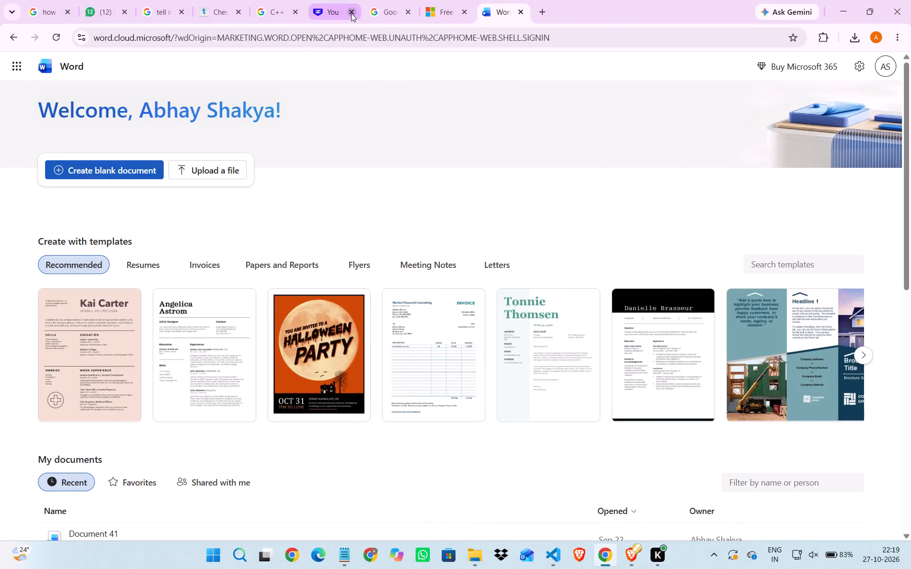
left_click(291, 12)
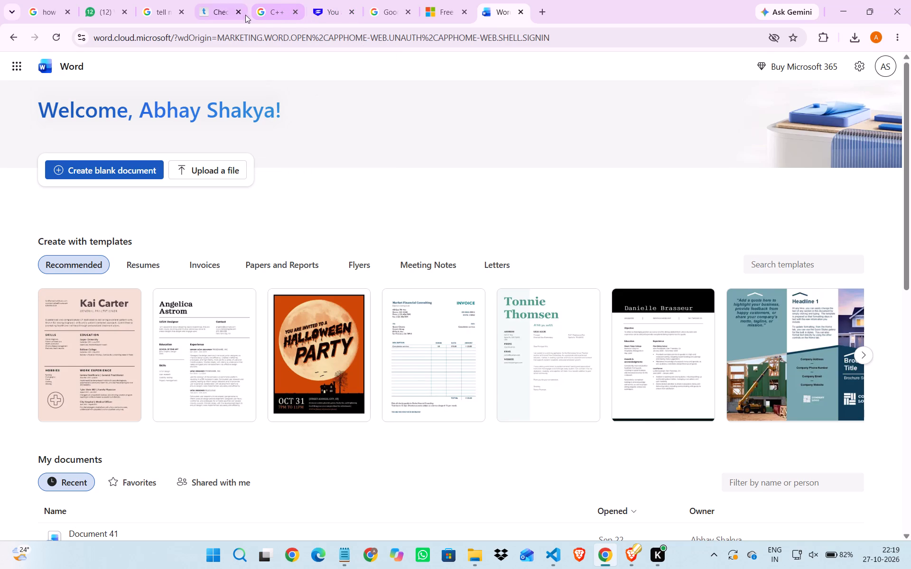
Close the remaining unneeded browser tabs: the typing practice page, the LeetCode question search and the search starting with "how".
left_click(243, 12)
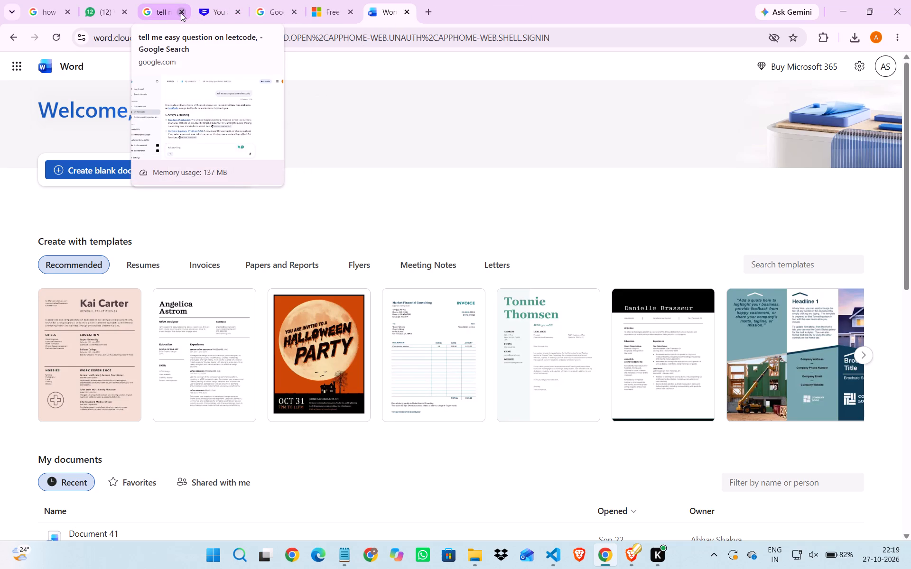
left_click(181, 13)
left_click(68, 13)
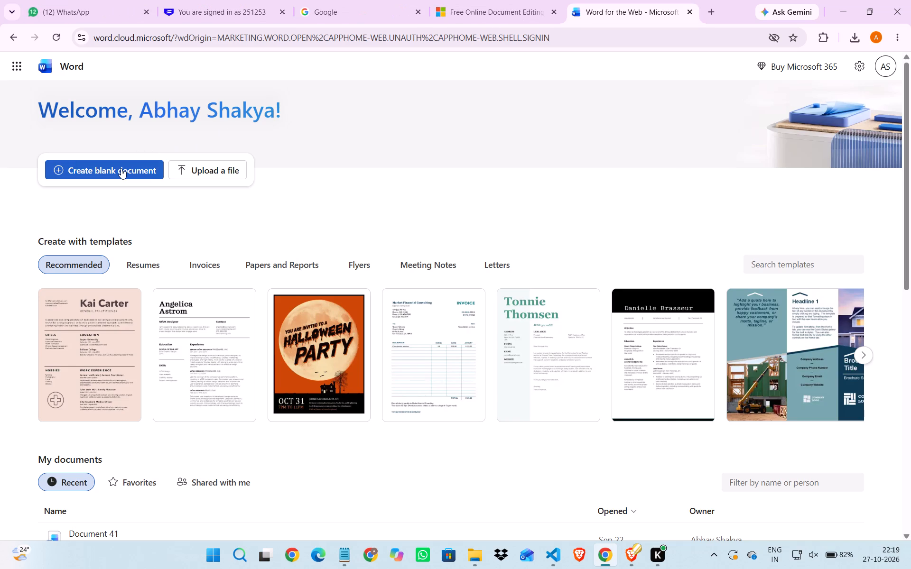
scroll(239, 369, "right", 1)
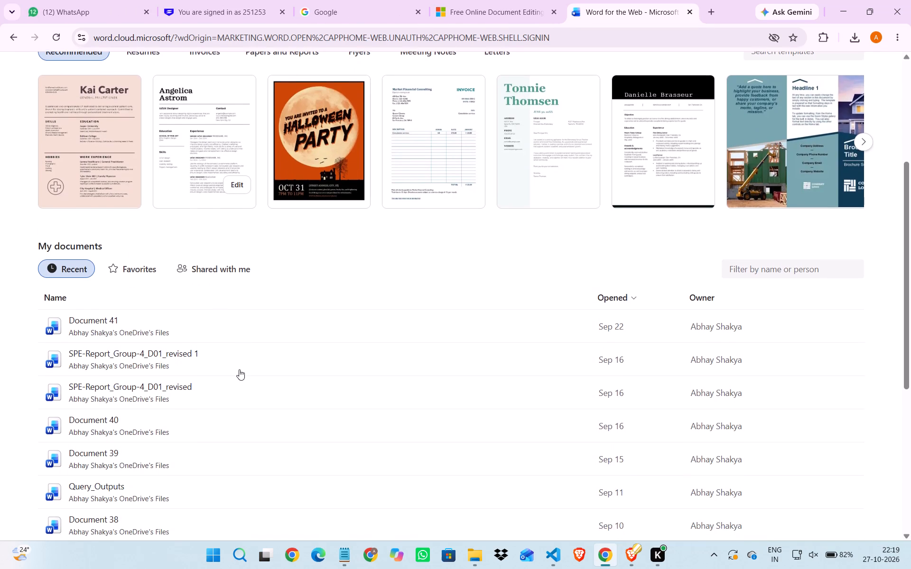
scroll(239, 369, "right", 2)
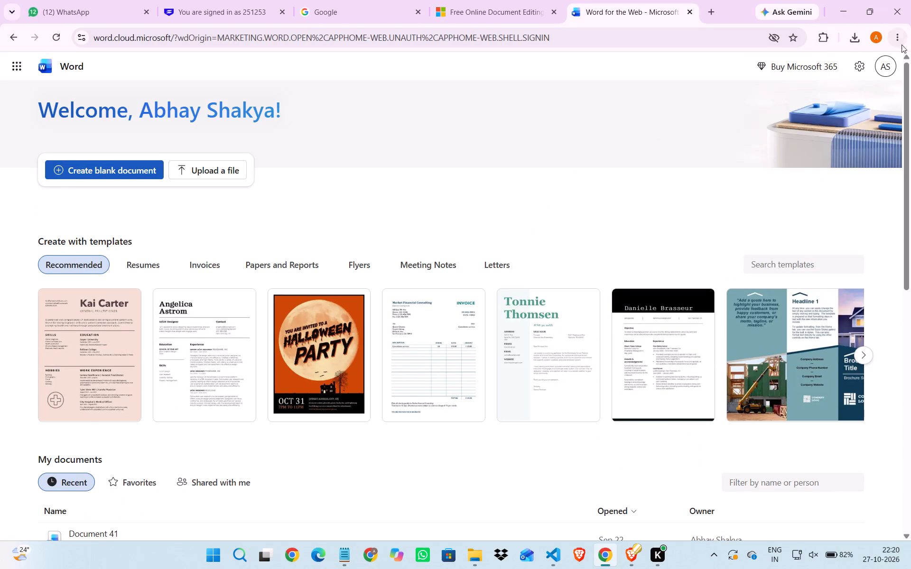
Open Google Slides from the Google apps in a new browser tab.
left_click(711, 9)
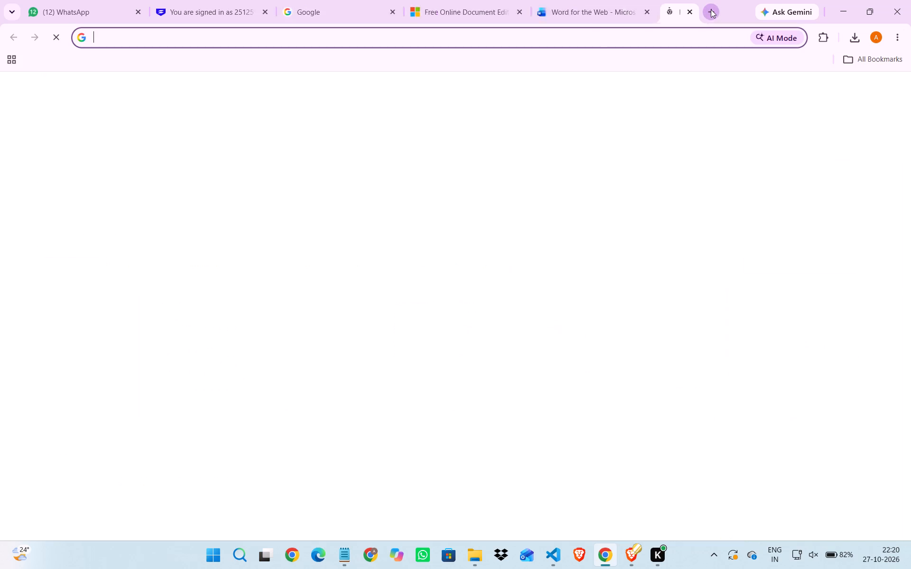
left_click(862, 79)
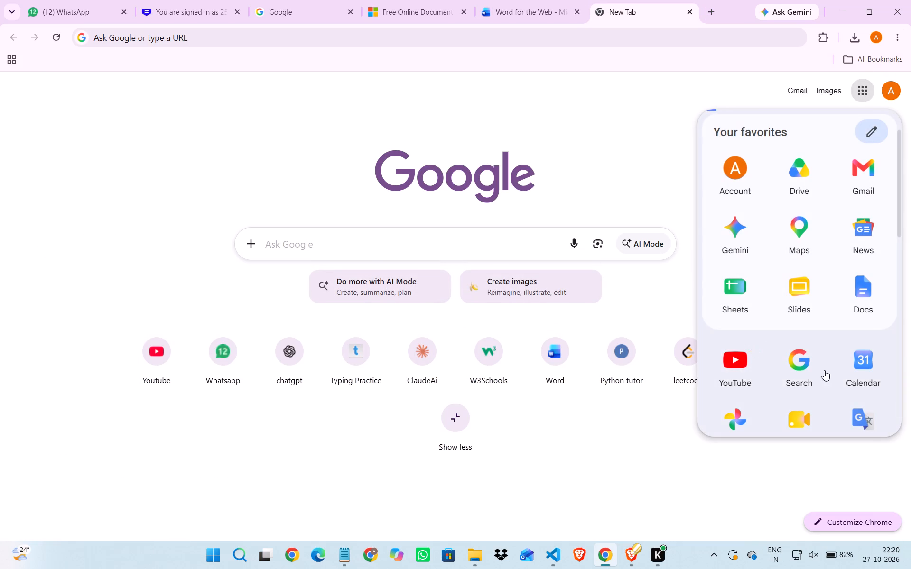
left_click(805, 309)
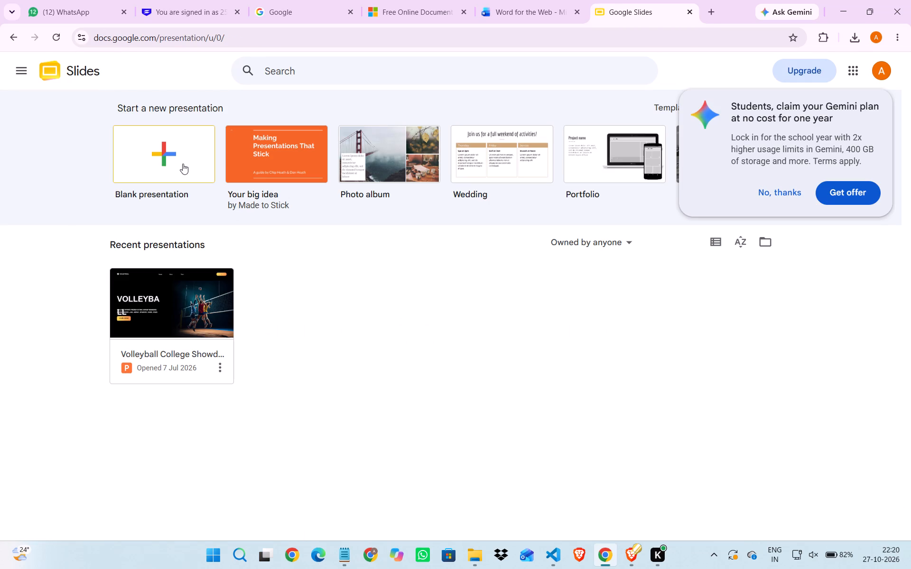
Decline the student Gemini plan offer on the Google Slides home page.
left_click(350, 304)
left_click(797, 189)
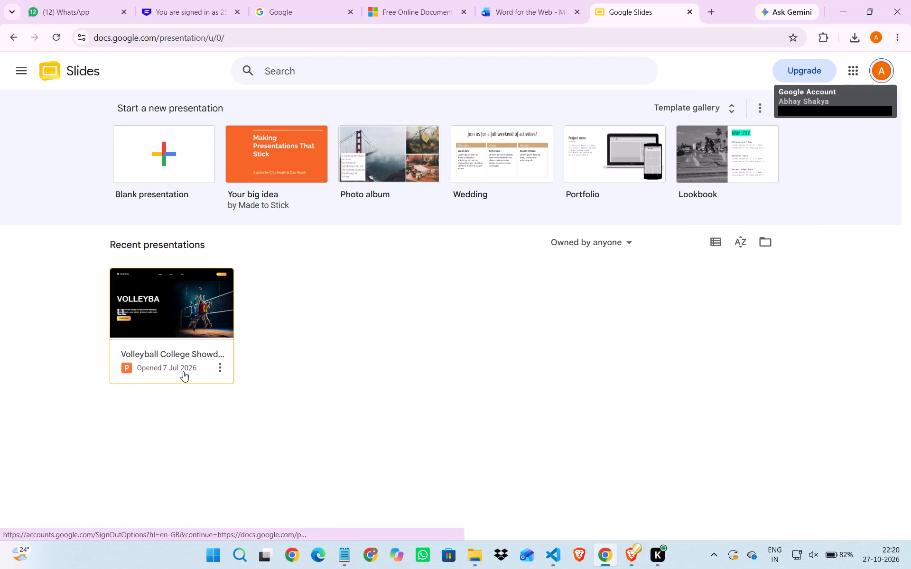
Upload the WhiteChase_SIH_2026 PowerPoint presentation from the Downloads folder and open it in Google Slides.
left_click(759, 251)
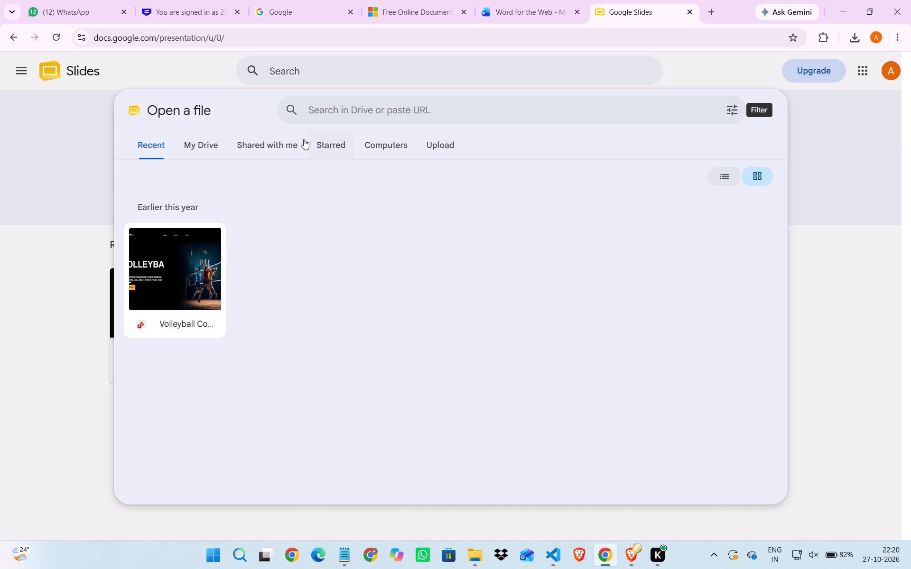
left_click(194, 146)
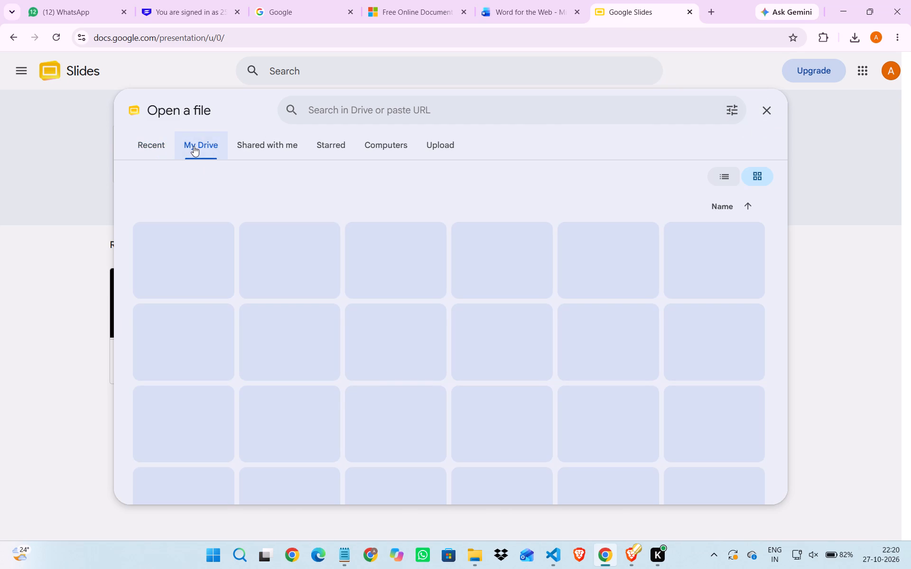
left_click(397, 142)
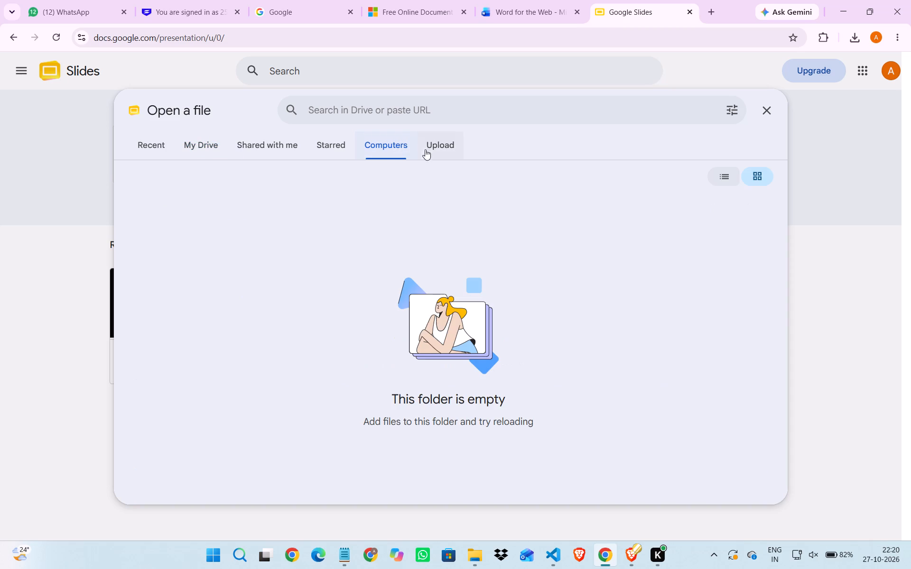
left_click(434, 149)
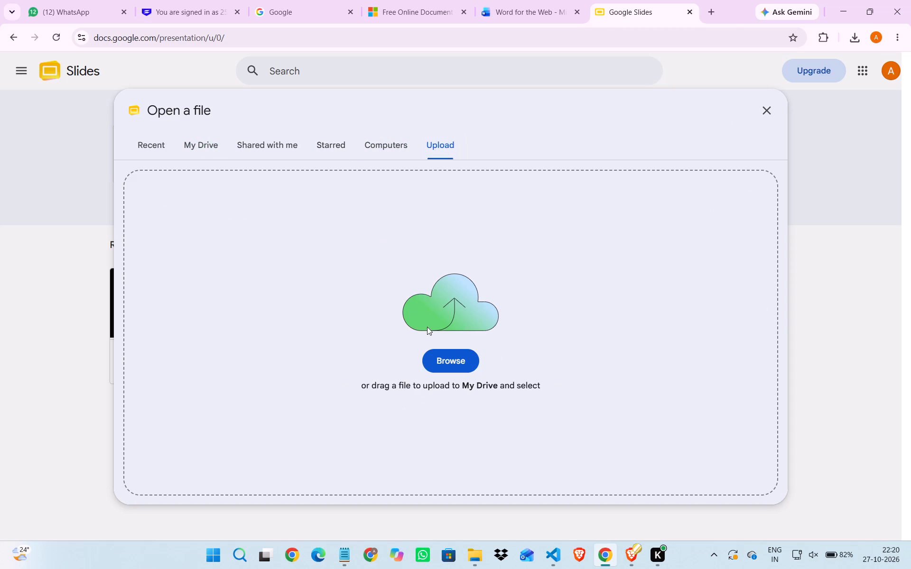
left_click(442, 356)
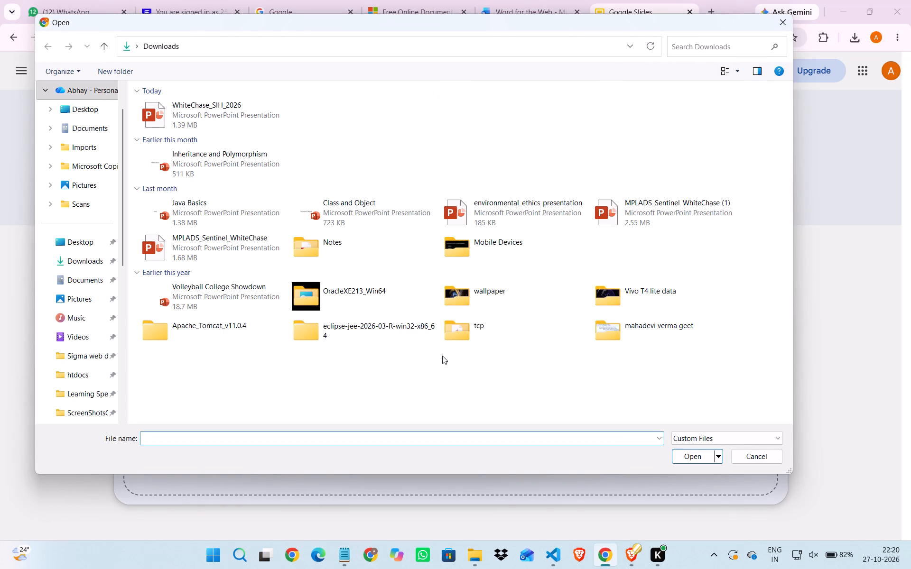
left_click(175, 110)
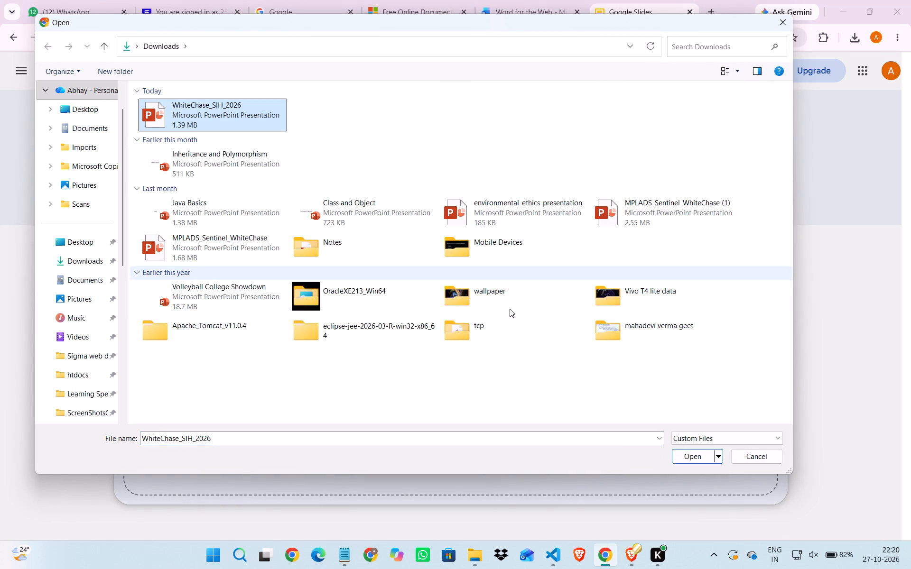
left_click(701, 456)
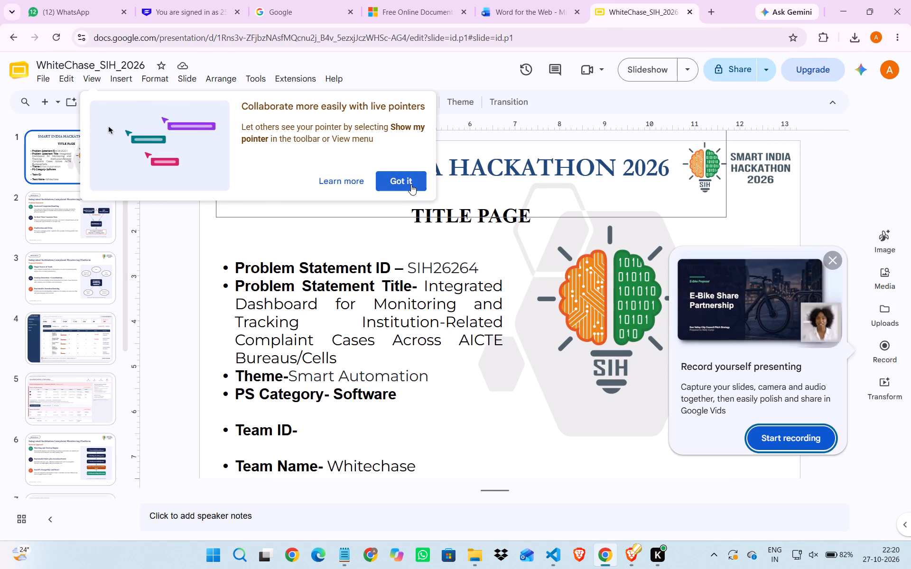
Dismiss the live pointers tip and the Record yourself presenting pop-up to clear the slide editor.
left_click(411, 184)
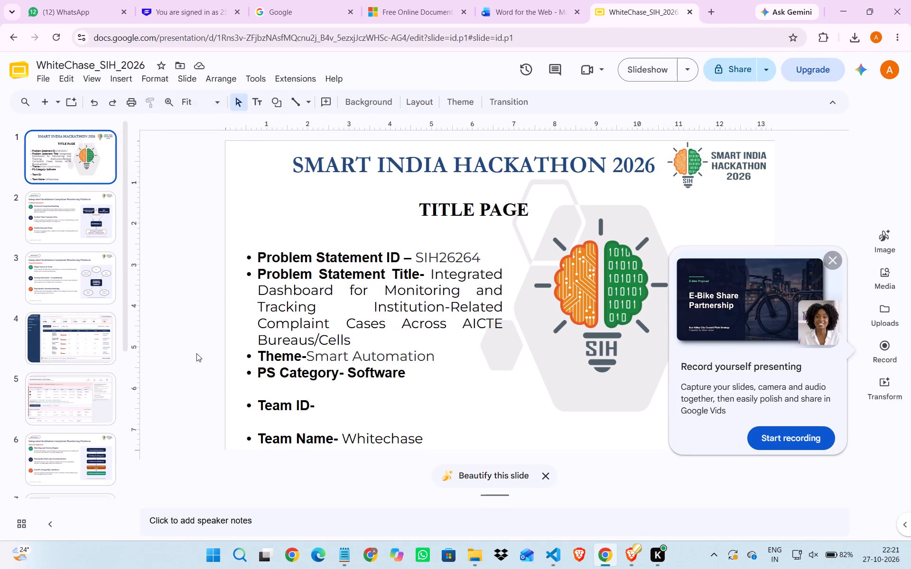
scroll(171, 390, "down", 1)
scroll(171, 390, "up", 3)
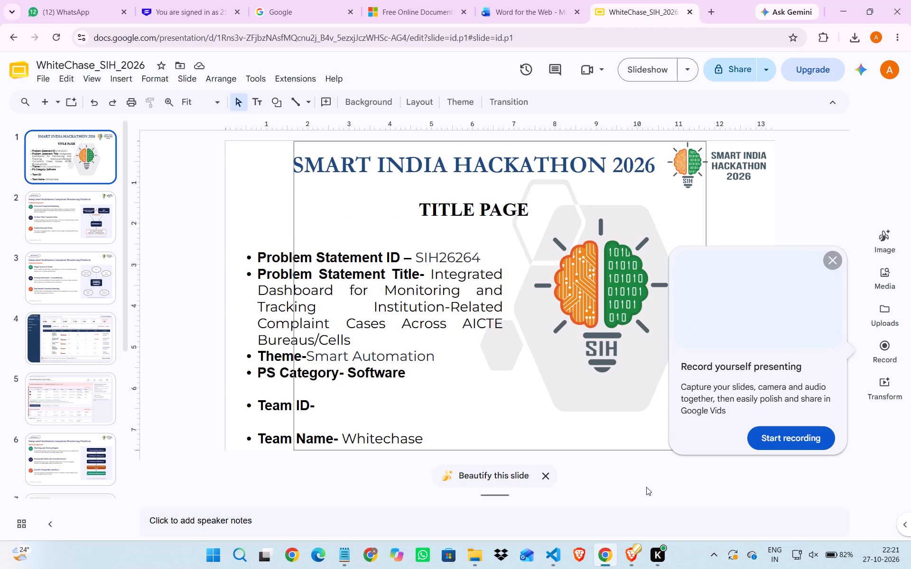
left_click(834, 262)
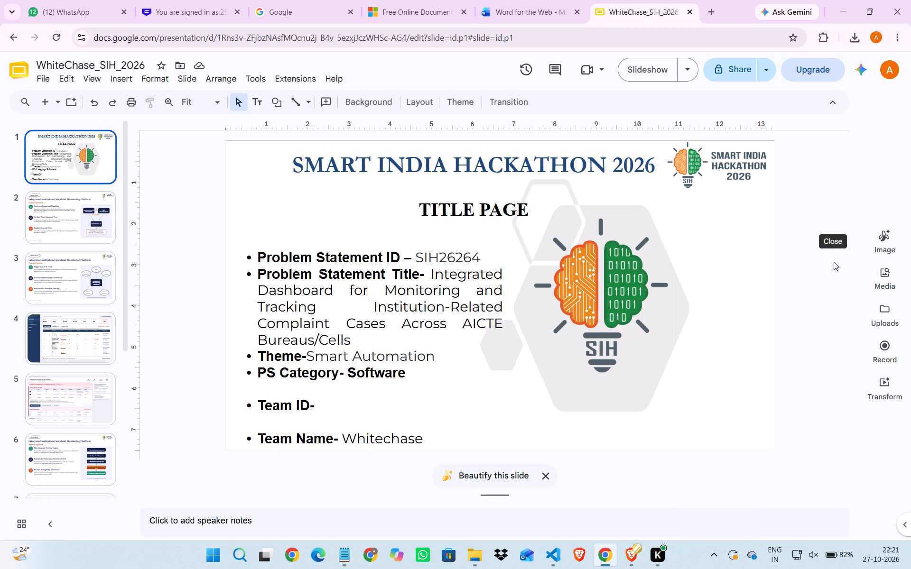
Review all the slides of the presentation through to Research and References, and return to the title page.
key("Down")
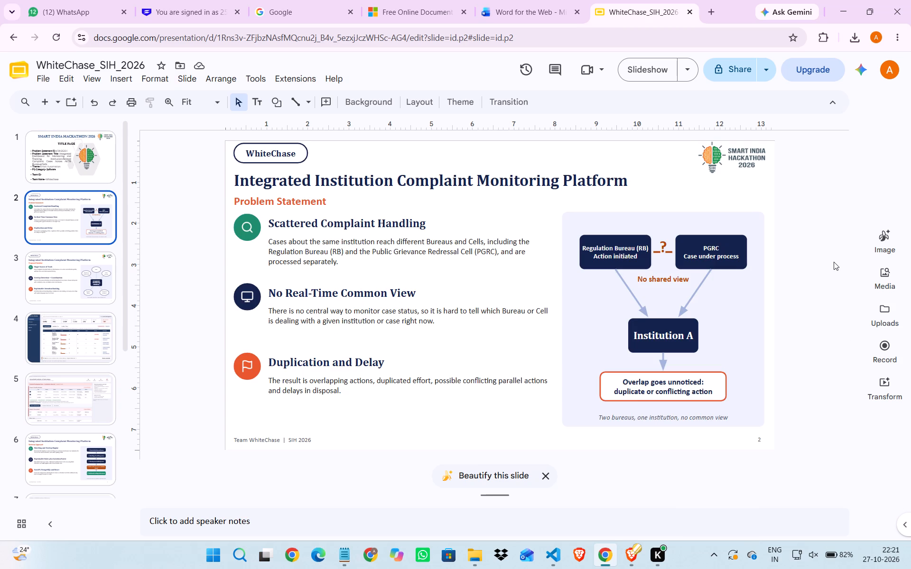
key("Down")
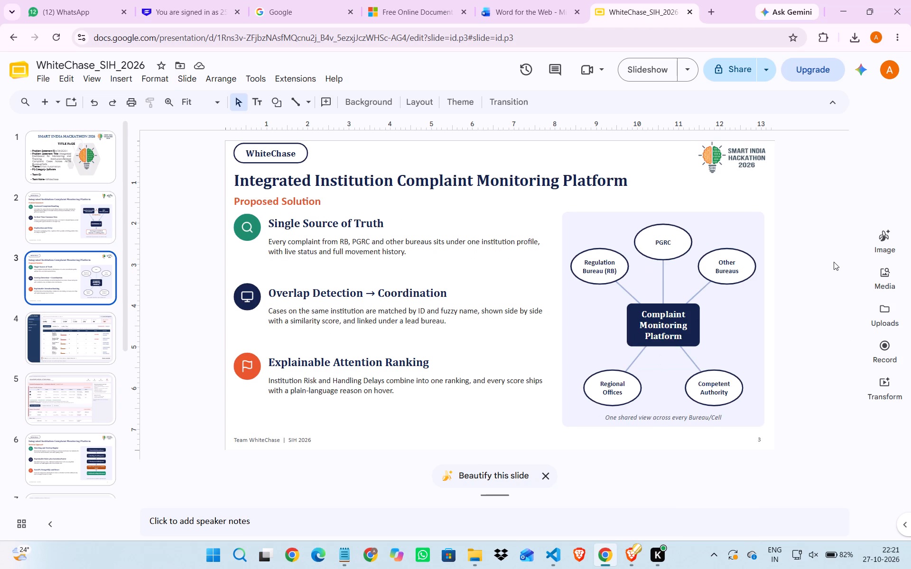
key("Down")
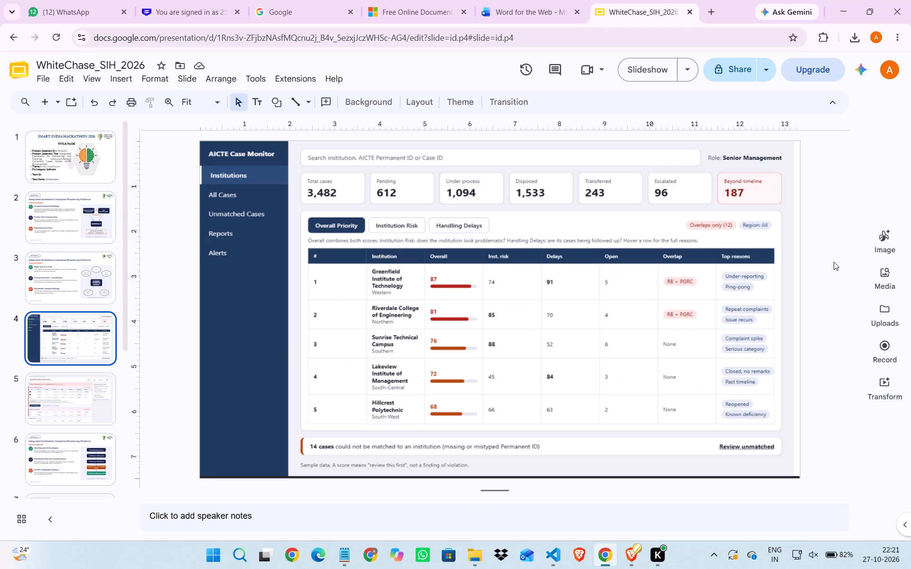
key("Down")
key("Down")
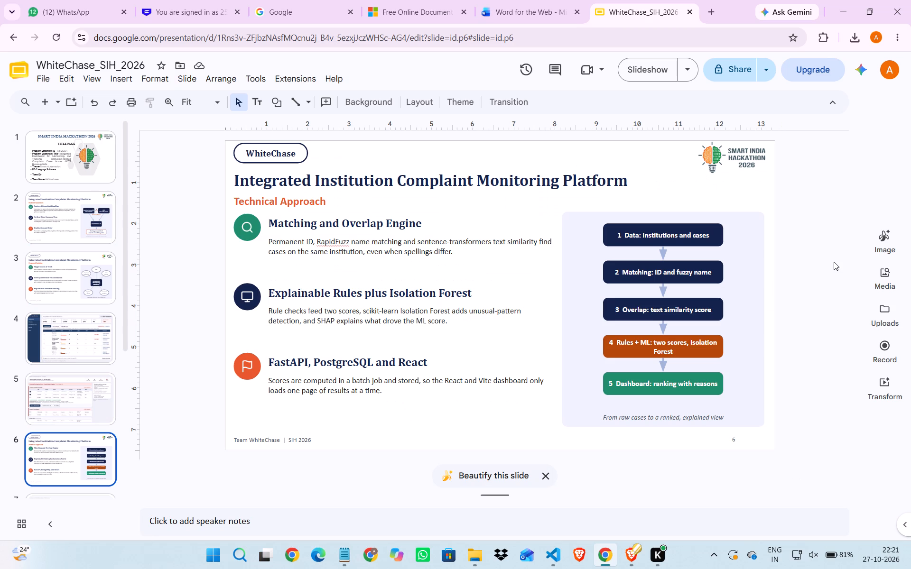
key("Down")
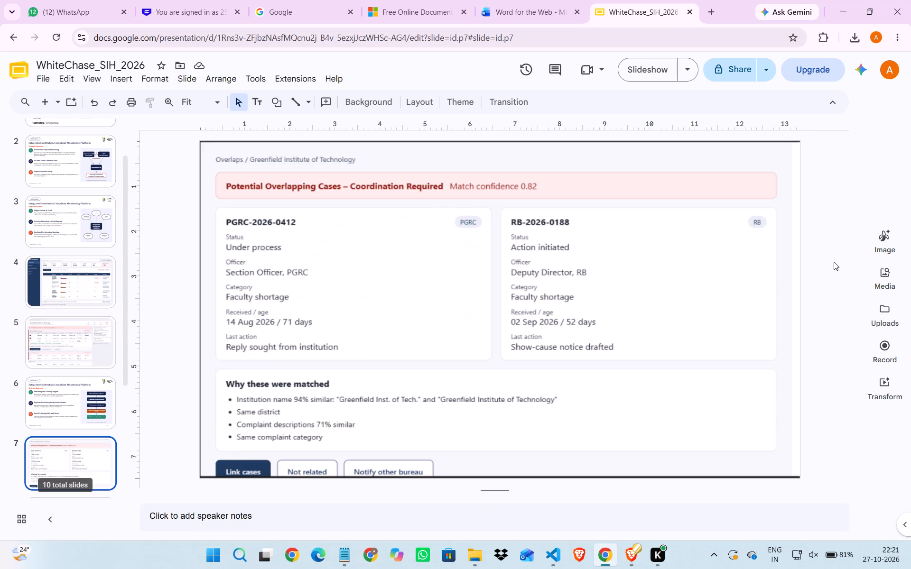
key("Down")
key("Down")
key("Down")
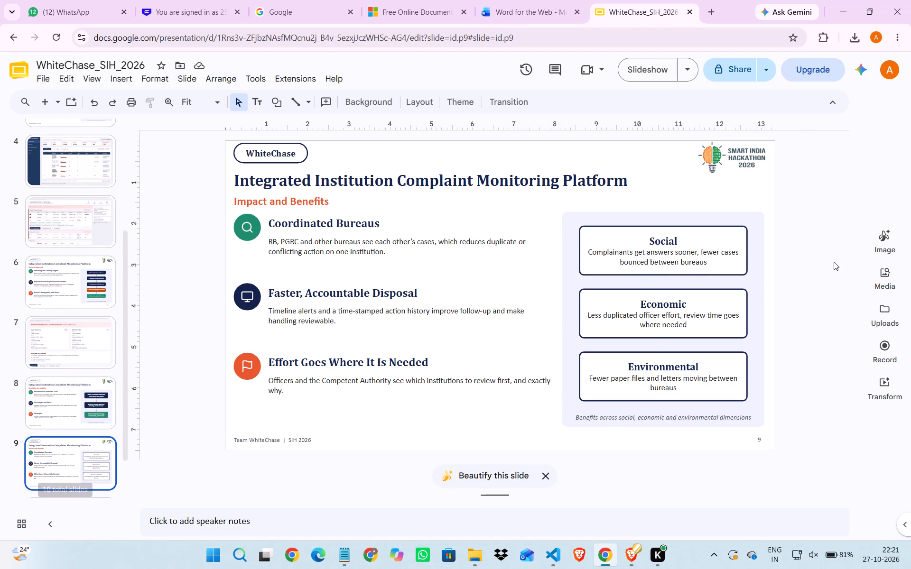
key("Down")
key("Down")
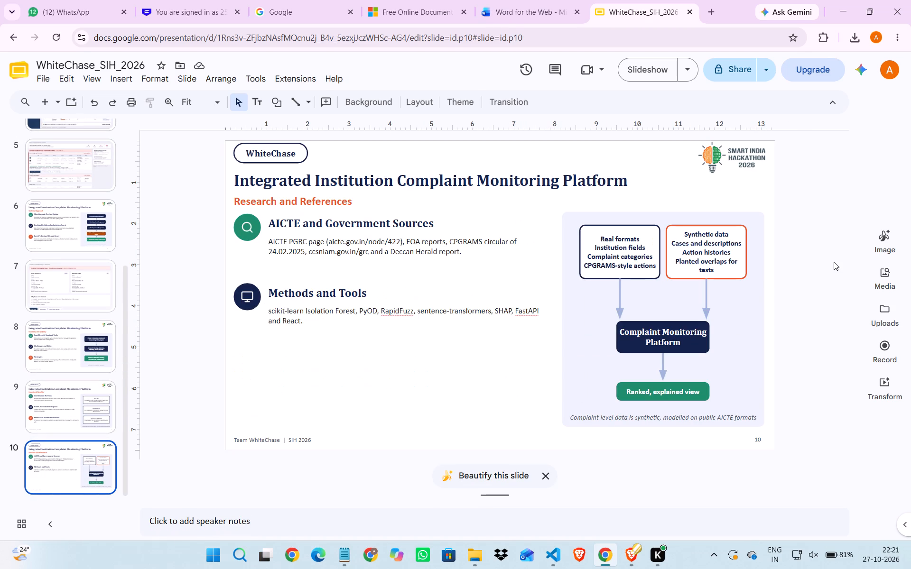
key("Up")
key("Up")
key("Up")
key("Up")
key("Up")
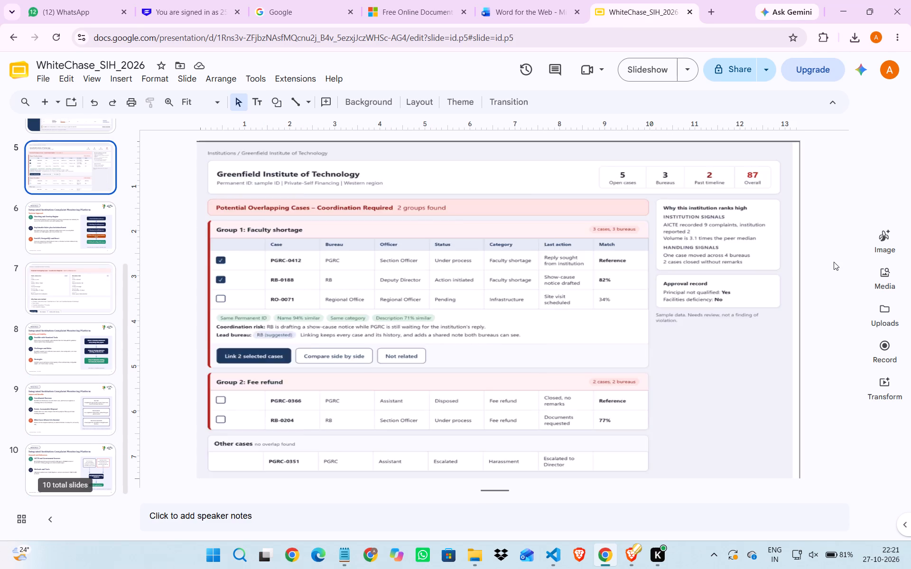
key("Up")
key("Up")
key("Up")
key("Up")
key("Up")
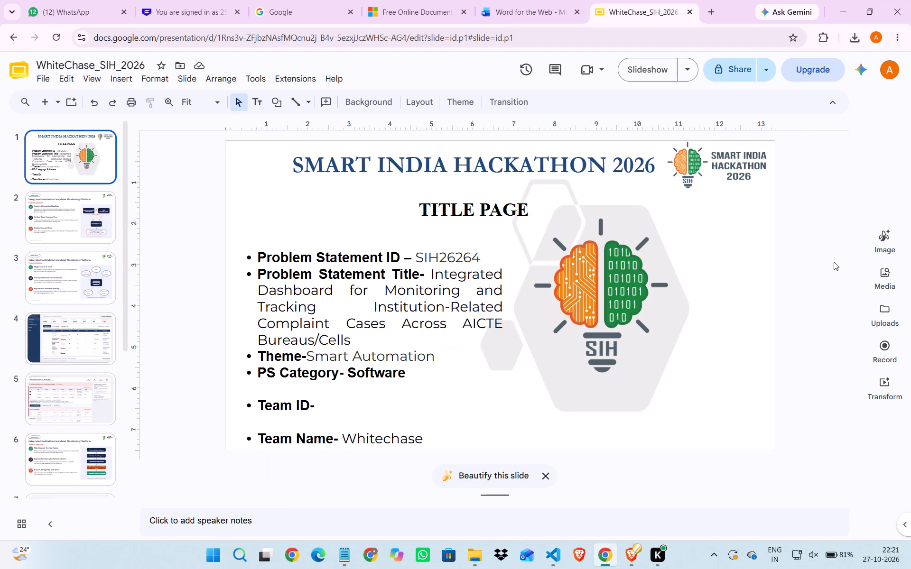
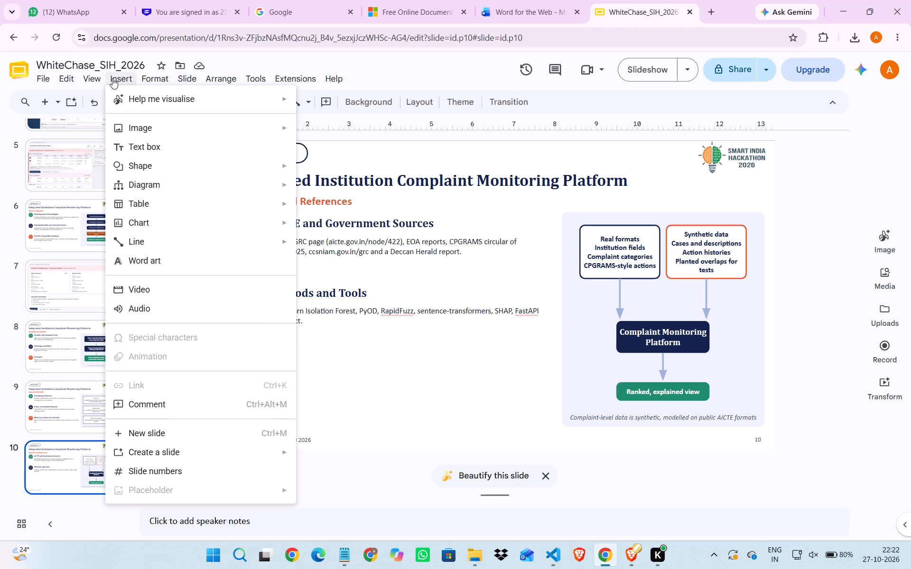
Draw a wide, thin rectangle on slide 10 below the Methods and Tools text, just above the Team WhiteChase footer.
left_click(141, 161)
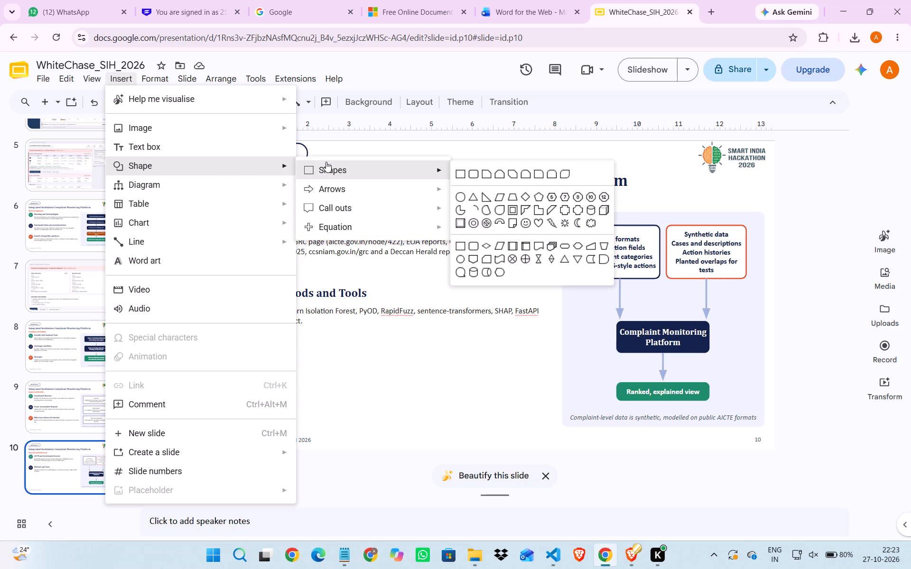
left_click(461, 169)
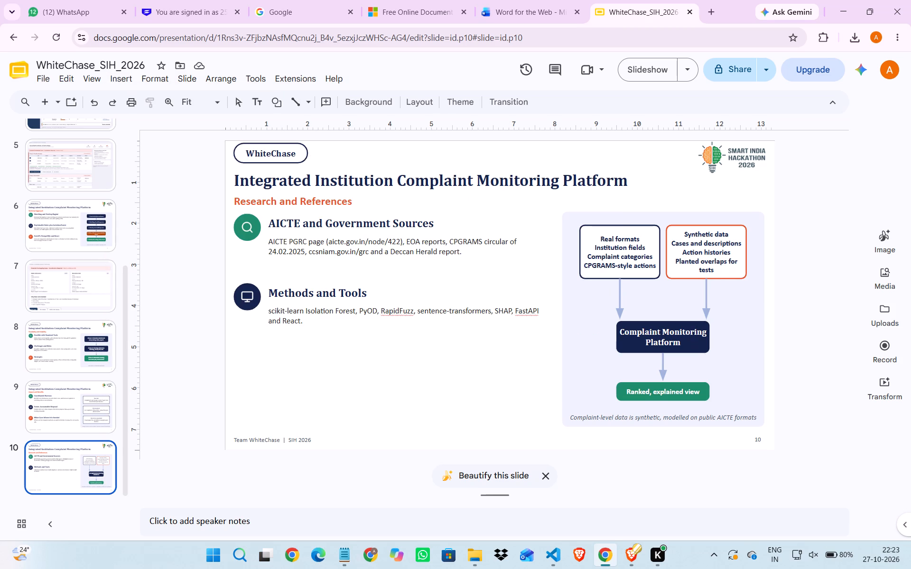
left_click_drag(234, 403, 369, 421)
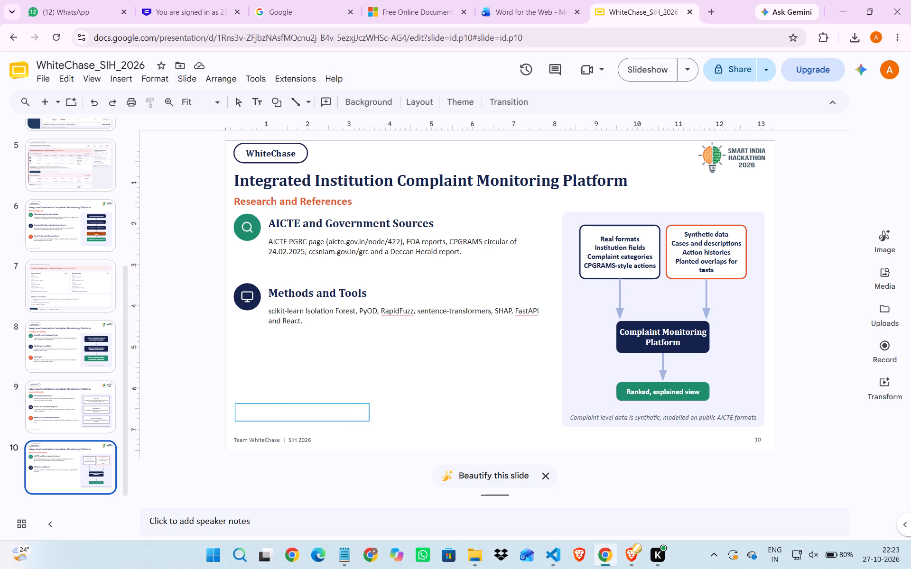
left_click_drag(369, 421, 526, 415)
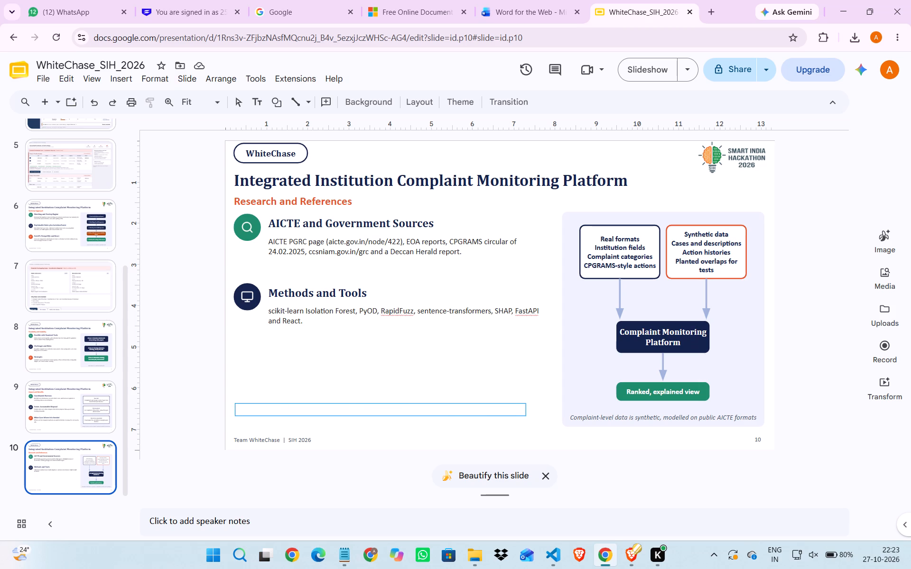
left_click_drag(526, 415, 527, 419)
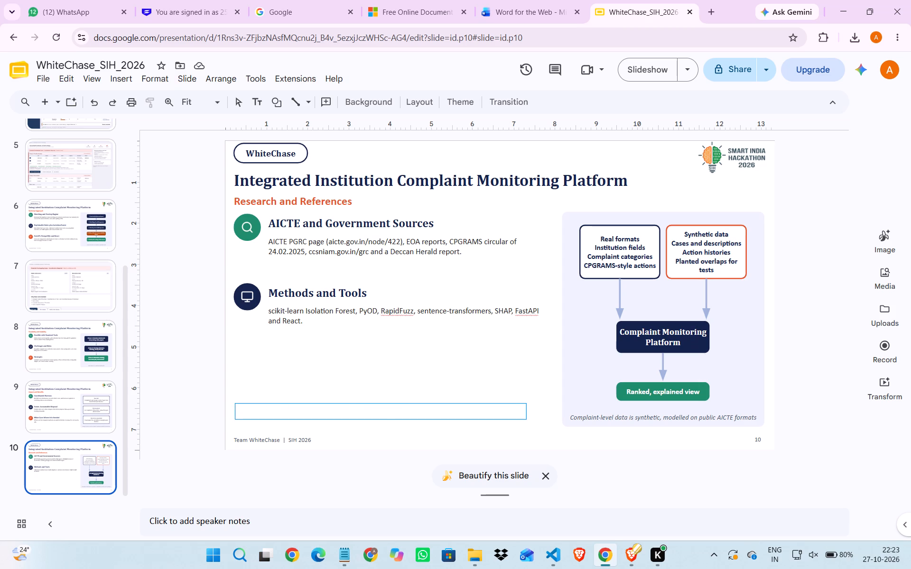
left_click_drag(527, 419, 527, 419)
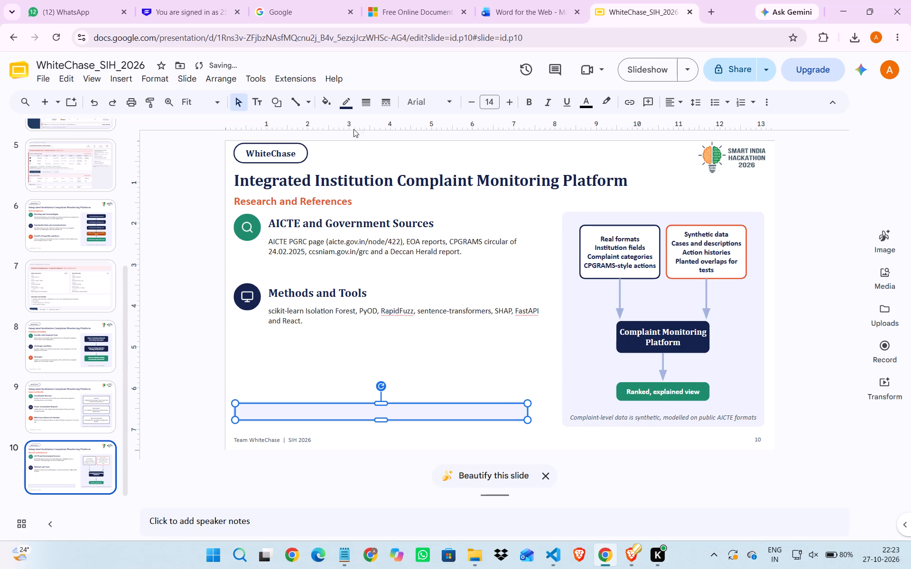
Set the new rectangle's border colour to the near-black WhiteChase SIH theme colour.
left_click(345, 103)
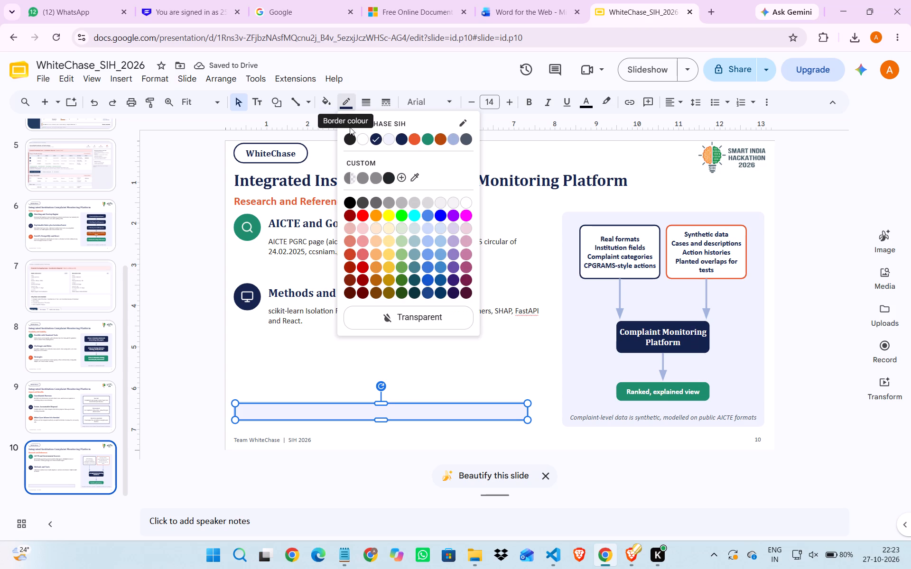
left_click(351, 138)
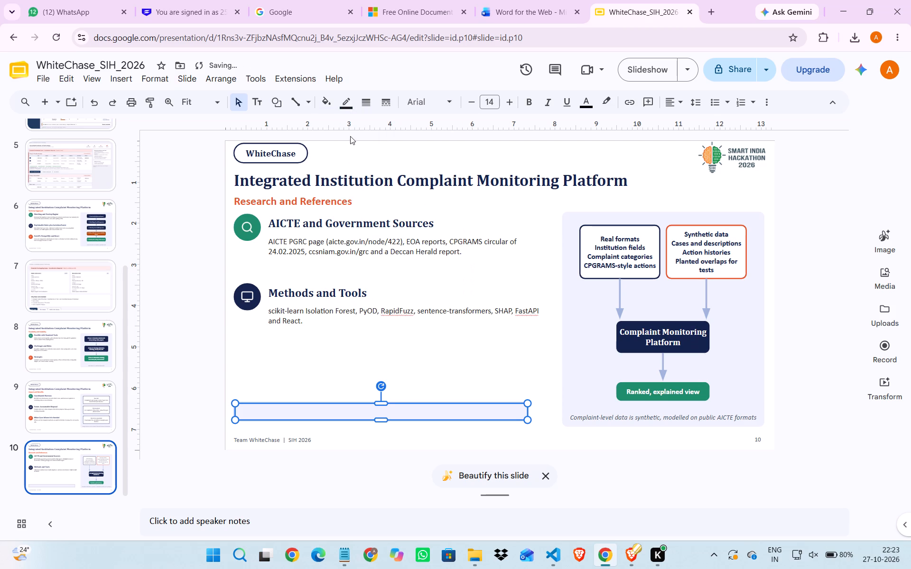
left_click(342, 104)
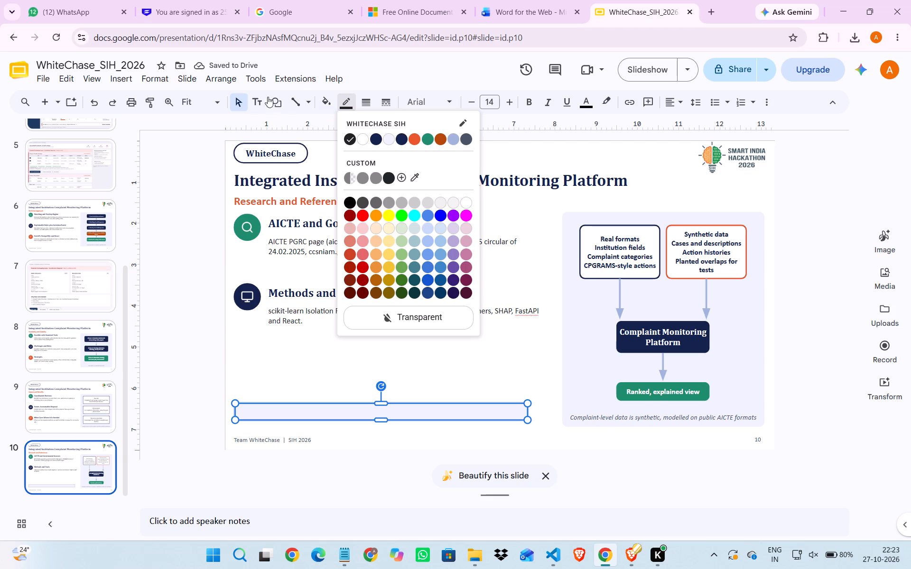
left_click(239, 98)
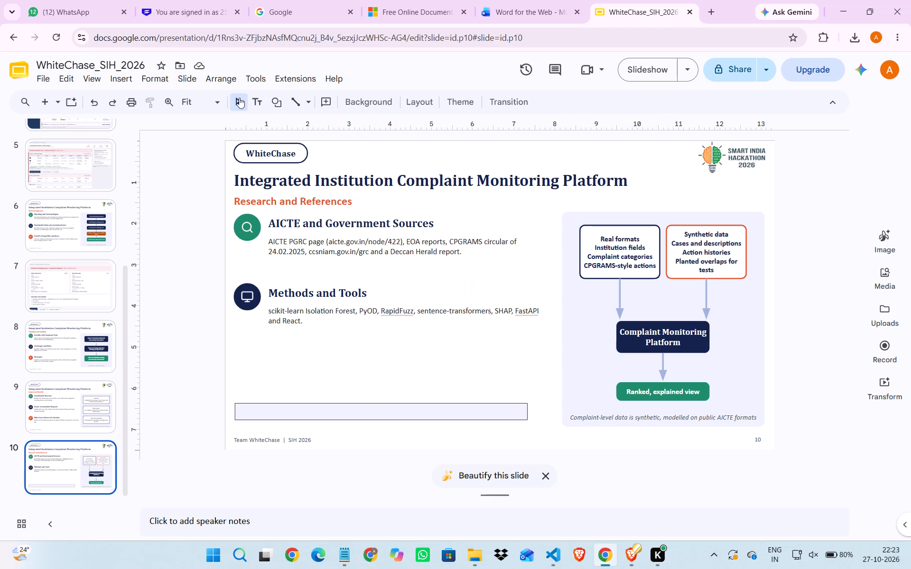
left_click(305, 406)
left_click(316, 382)
left_click(280, 414)
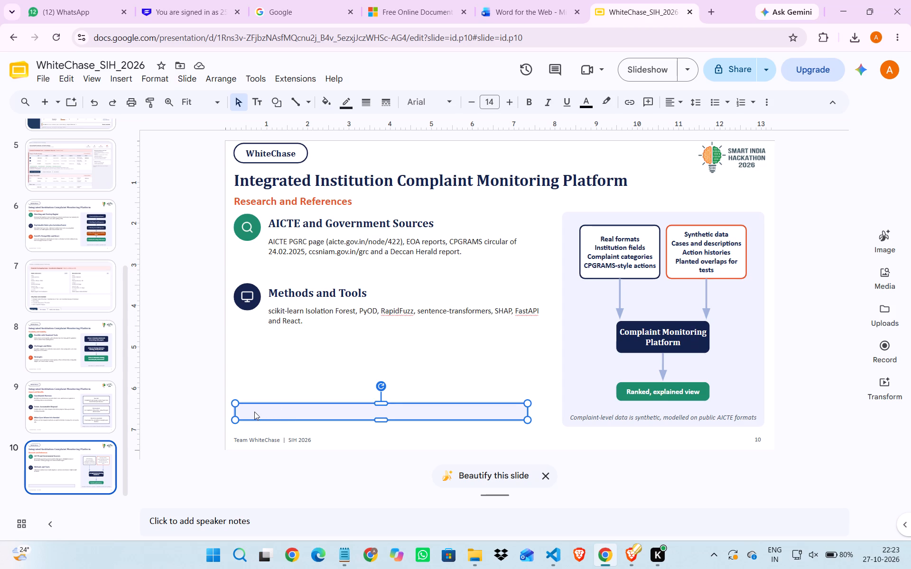
left_click(254, 412)
key("ctrl+v")
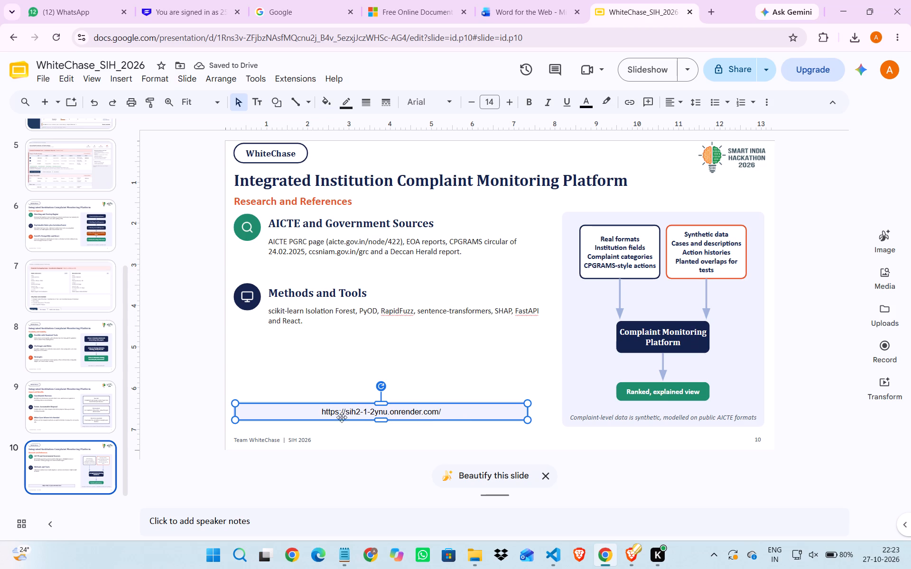
left_click_drag(359, 411, 323, 412)
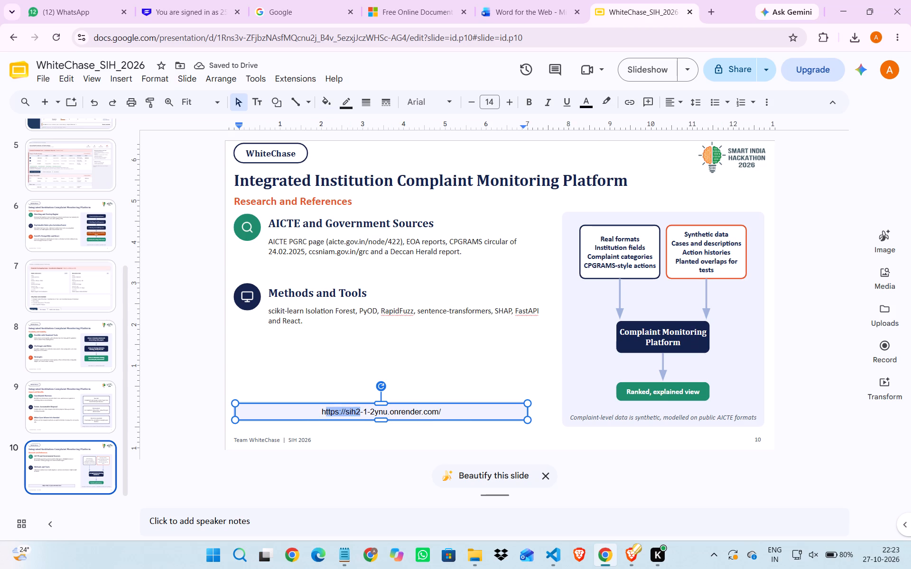
left_click_drag(323, 412, 309, 412)
left_click(309, 412)
Narrow the link box from its left edge and move it left and slightly up, beneath the Methods and Tools section.
left_click_drag(236, 417, 263, 417)
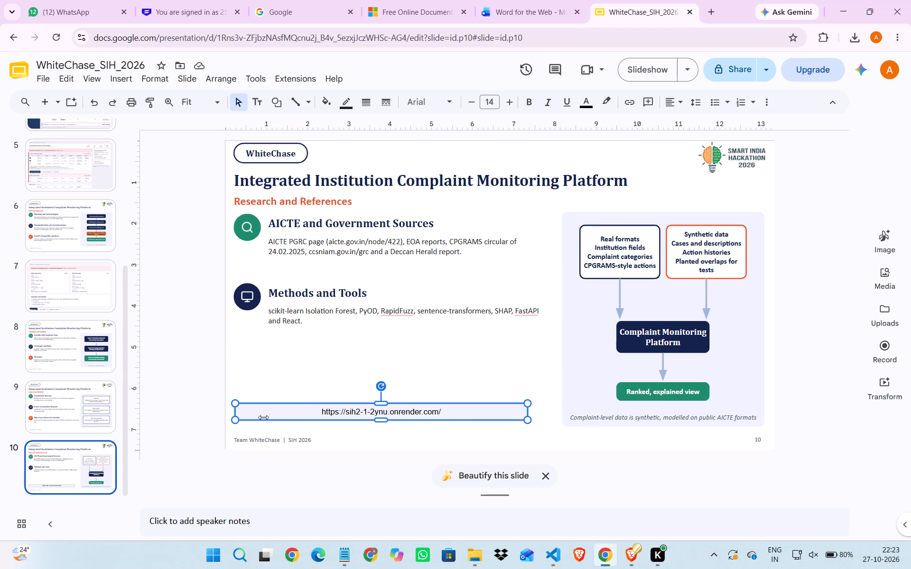
left_click_drag(263, 417, 314, 411)
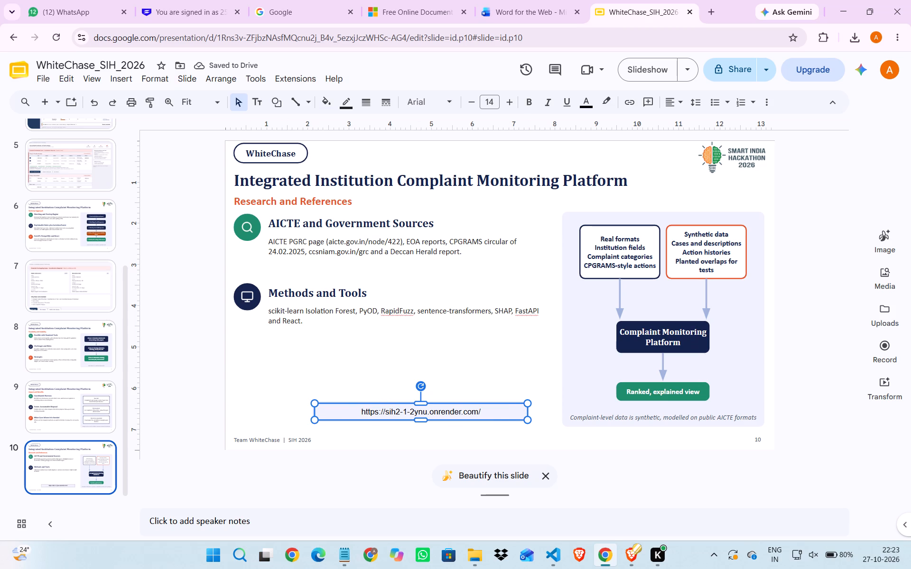
left_click_drag(511, 405, 451, 416)
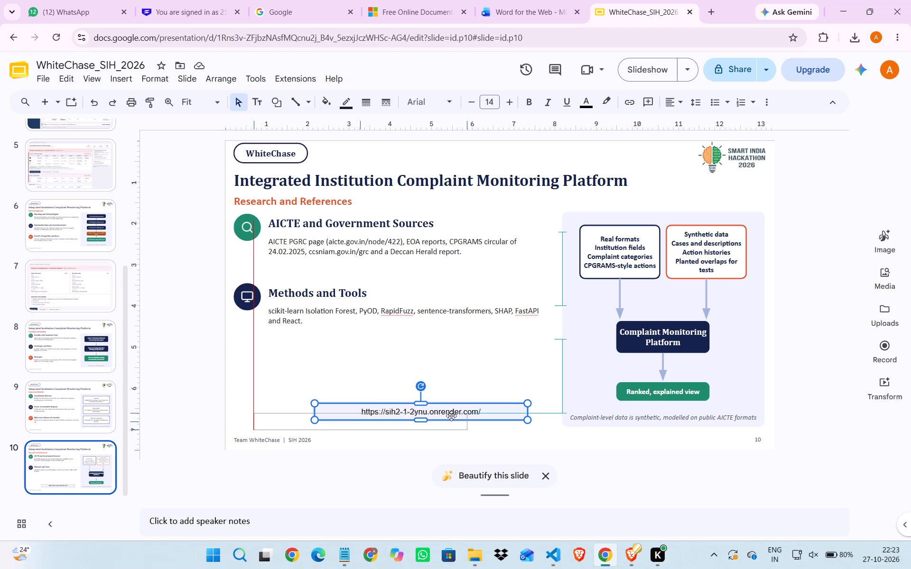
left_click_drag(451, 416, 435, 403)
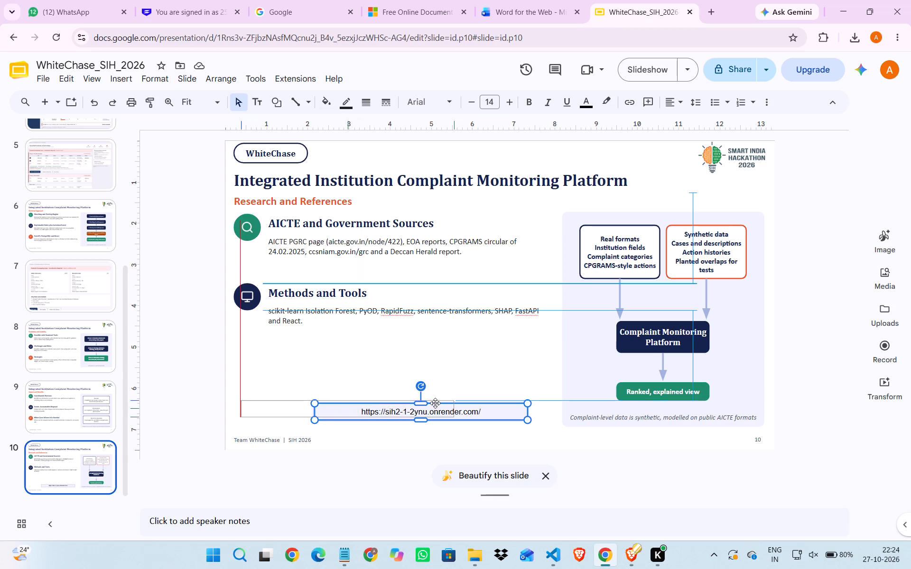
left_click(439, 380)
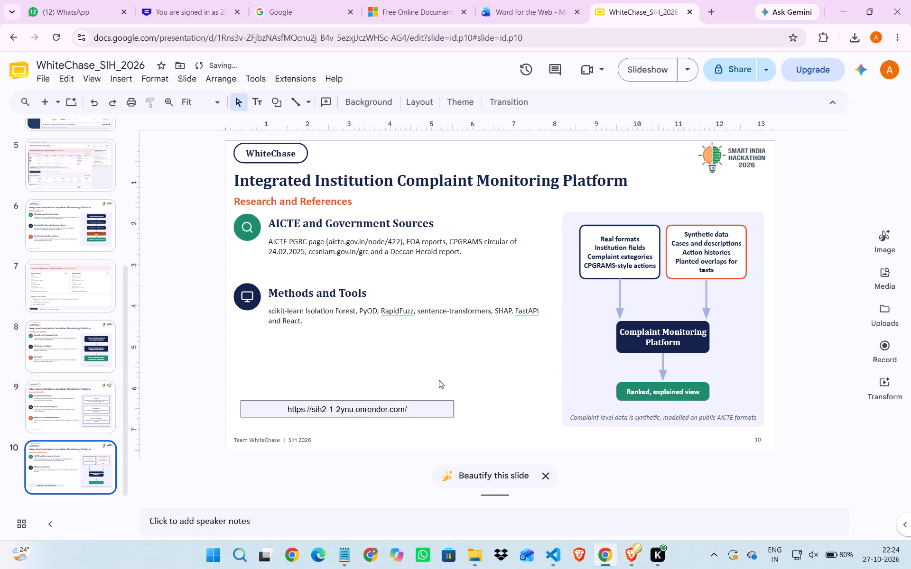
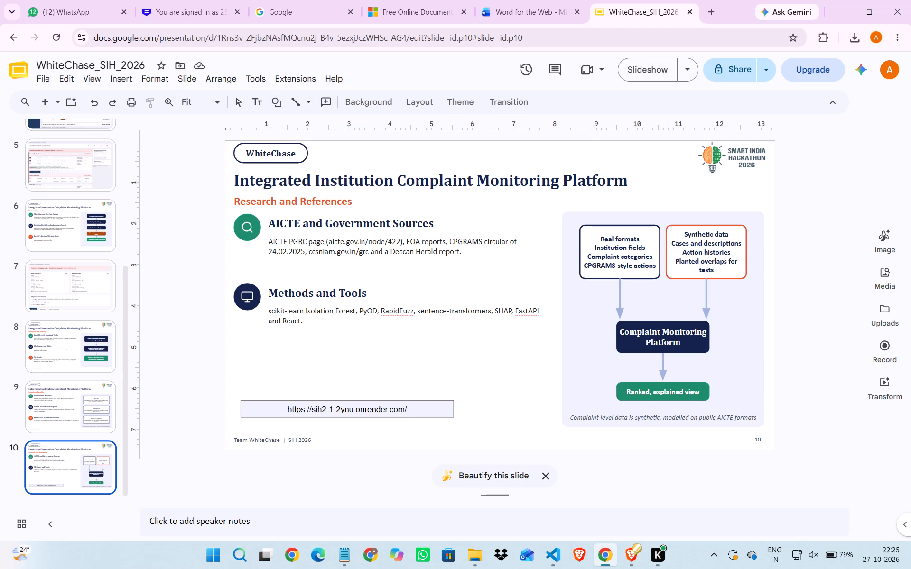
Draw a second wide, thin rectangle on slide 10 directly above the link box, at about the same width.
left_click_drag(241, 373, 440, 389)
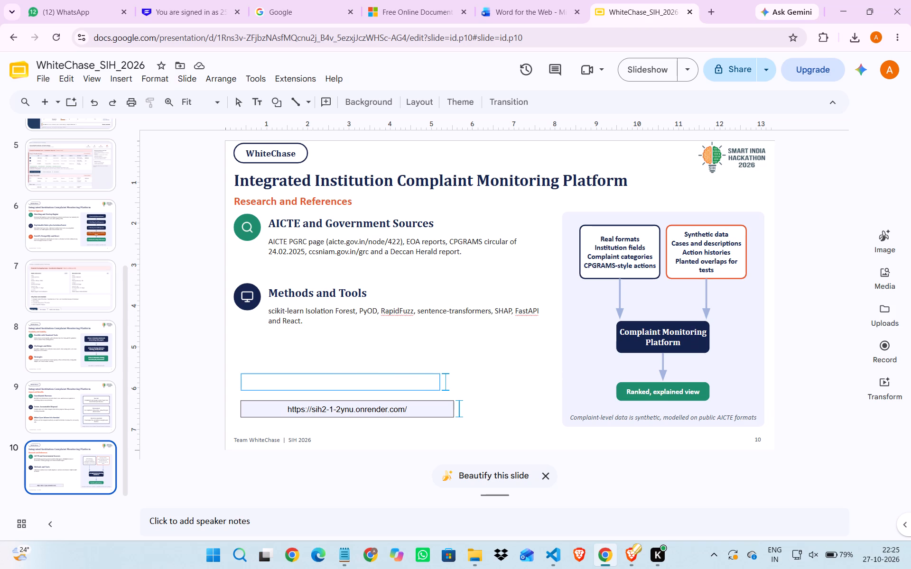
left_click_drag(440, 389, 457, 392)
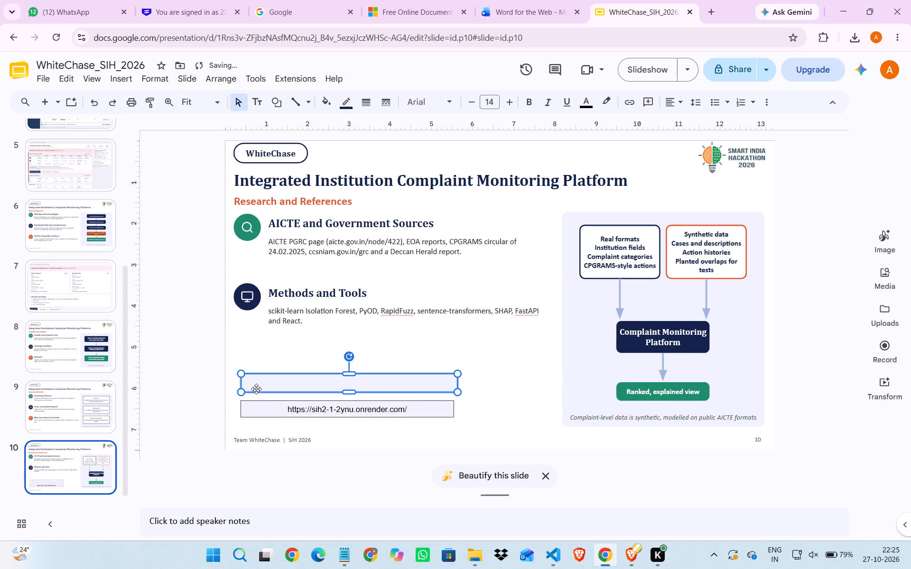
Enter the text "click below link to open our website :" in the new rectangle.
type("cc")
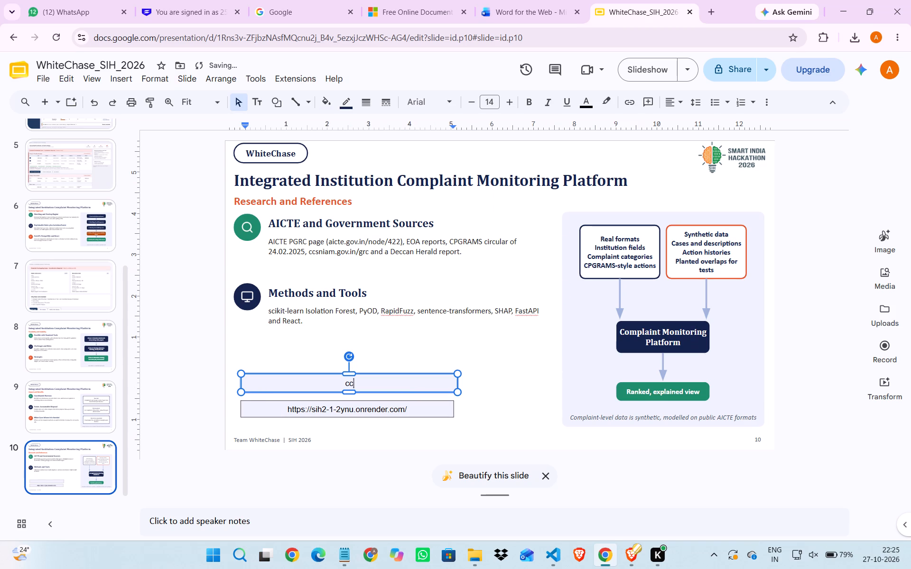
key("BackSpace")
type("lick beo")
key("BackSpace")
type("low link to pe")
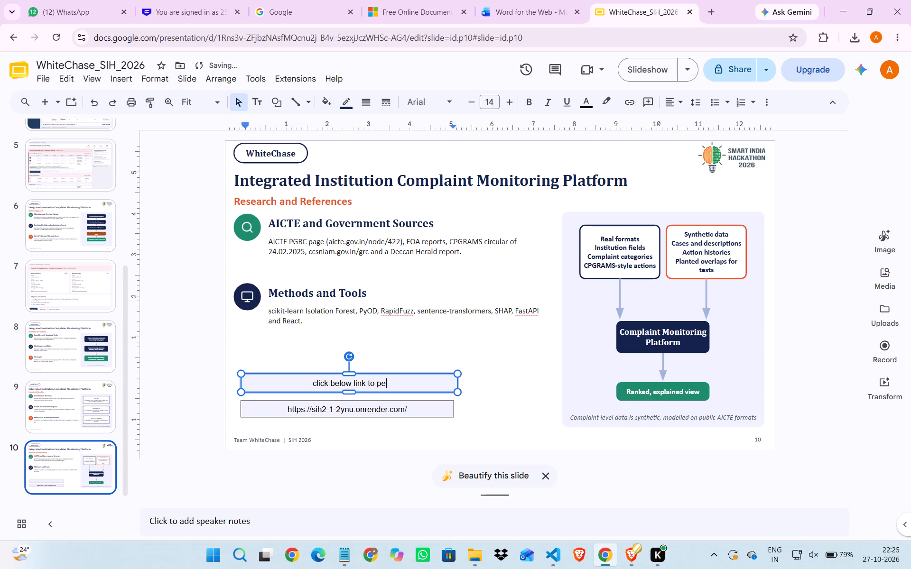
key("BackSpace")
key("BackSpace")
key("BackSpace")
key("BackSpace")
key("BackSpace")
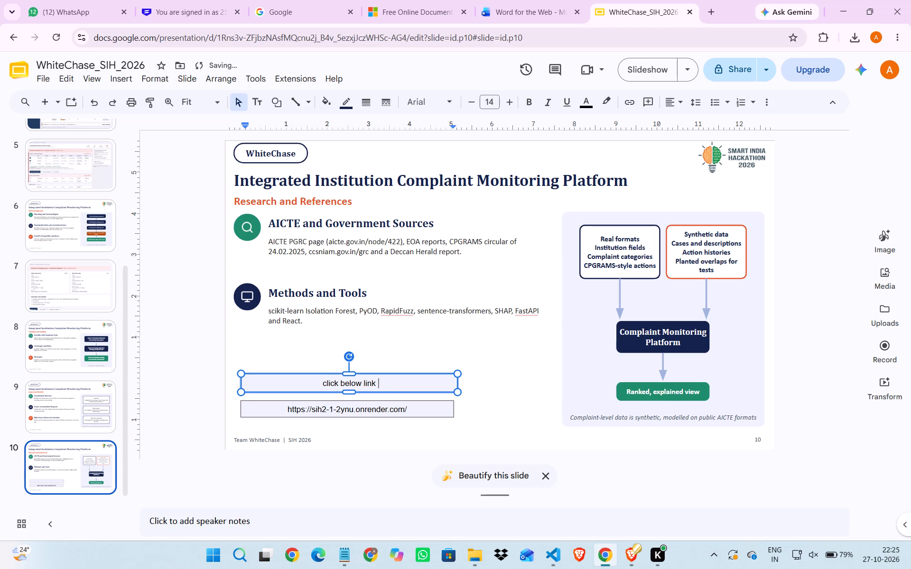
type("to p")
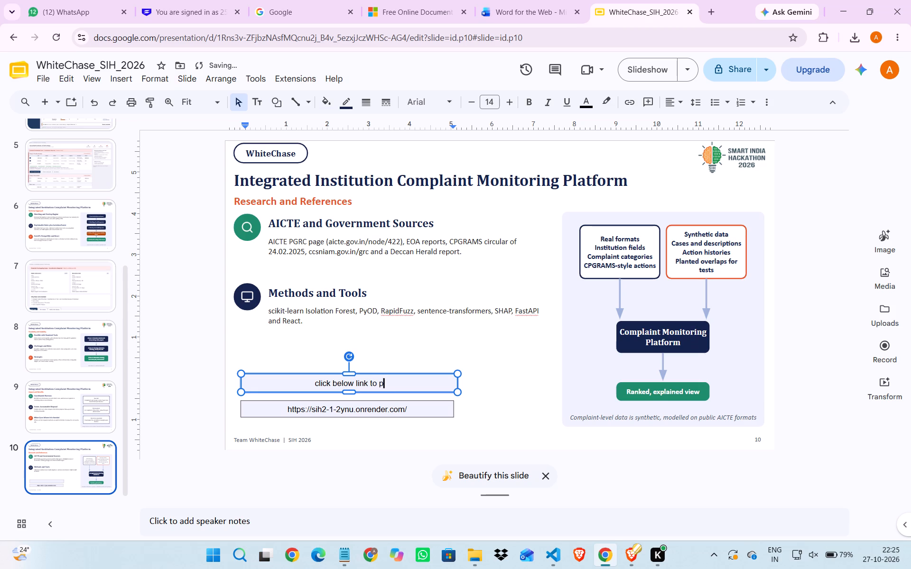
key("BackSpace")
type("opne")
key("space")
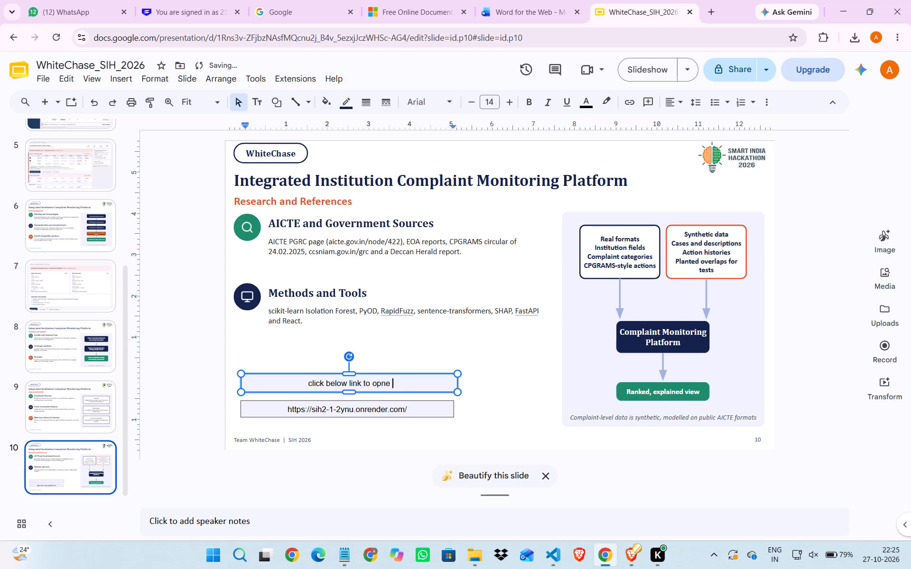
key("BackSpace")
key("BackSpace")
key("BackSpace")
type("en wou")
key("BackSpace")
key("BackSpace")
key("BackSpace")
type("our")
key("space")
type("websit")
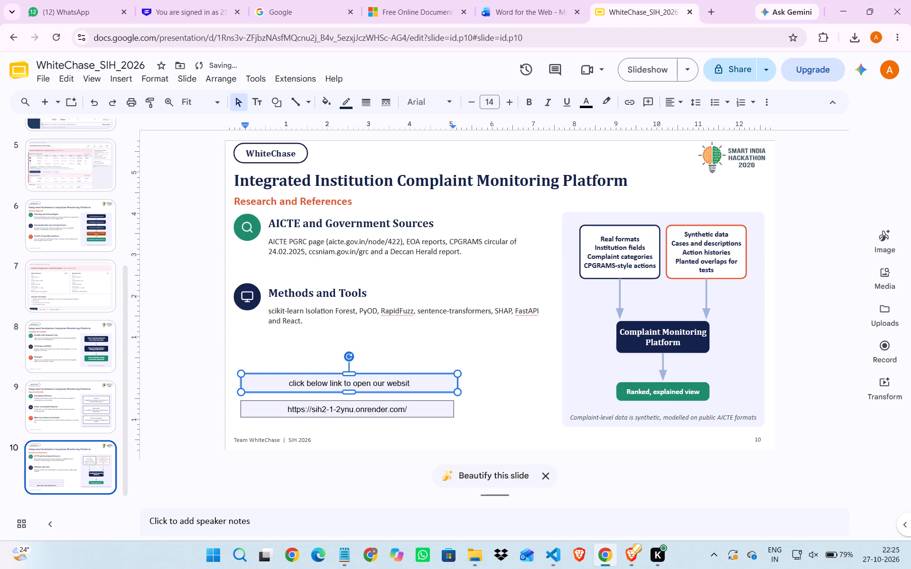
key("space")
type(":")
key("space")
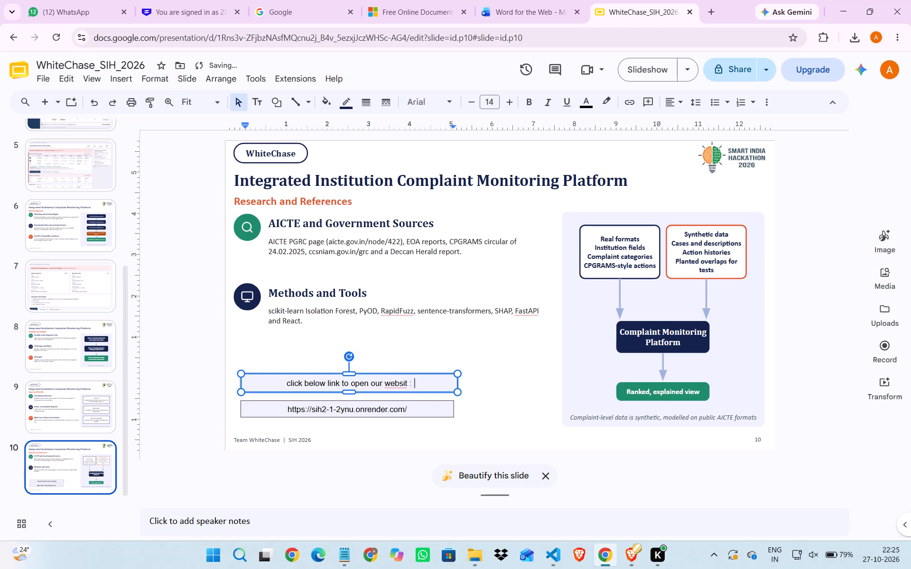
key("Left")
key("Left")
key("Left")
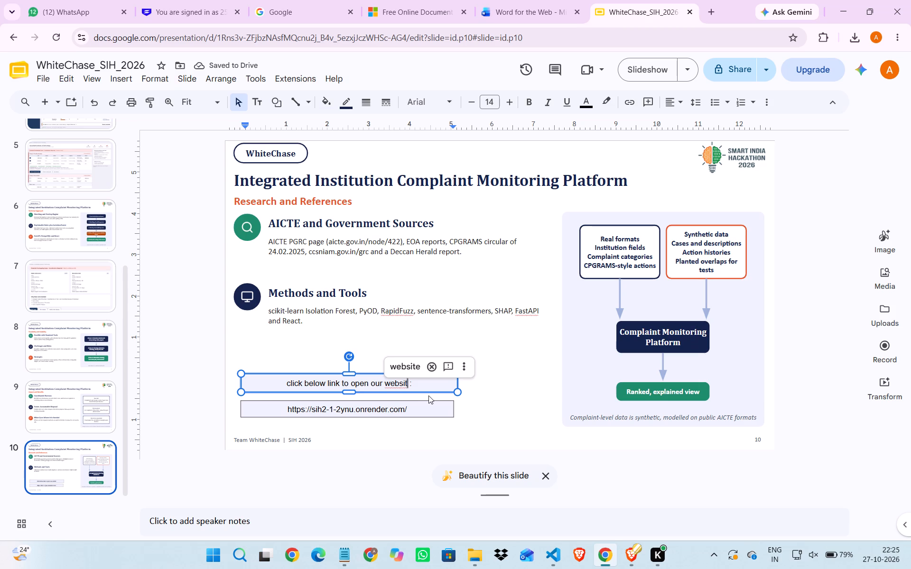
key("e")
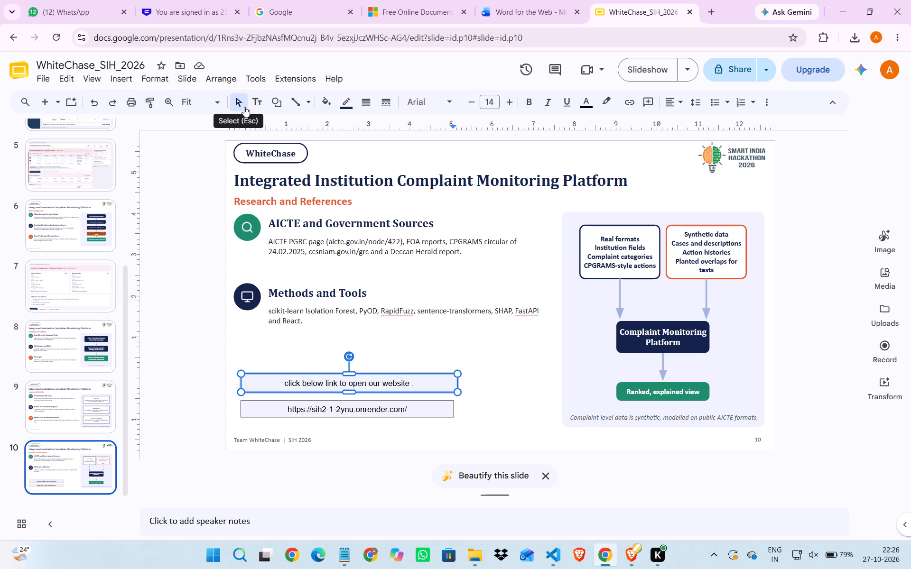
Set the border colour of the "click below link" rectangle to the white WhiteChase SIH theme colour.
left_click(343, 104)
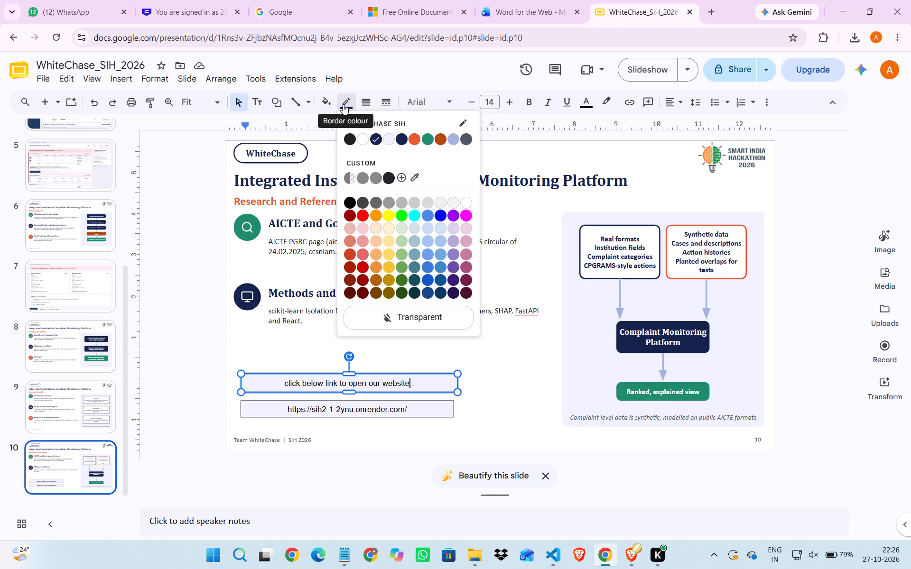
left_click(363, 139)
left_click(476, 349)
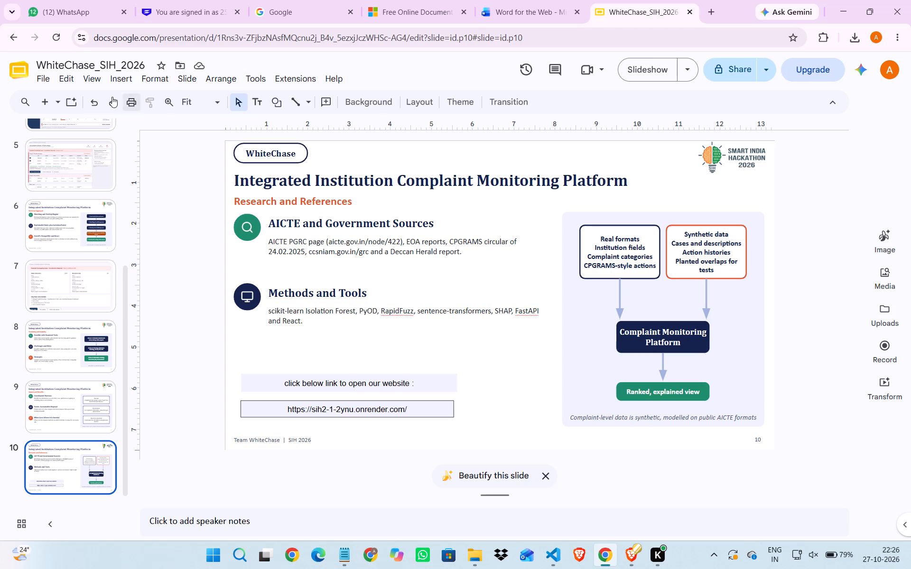
Download the presentation as a Microsoft PowerPoint (.pptx) file.
left_click(43, 77)
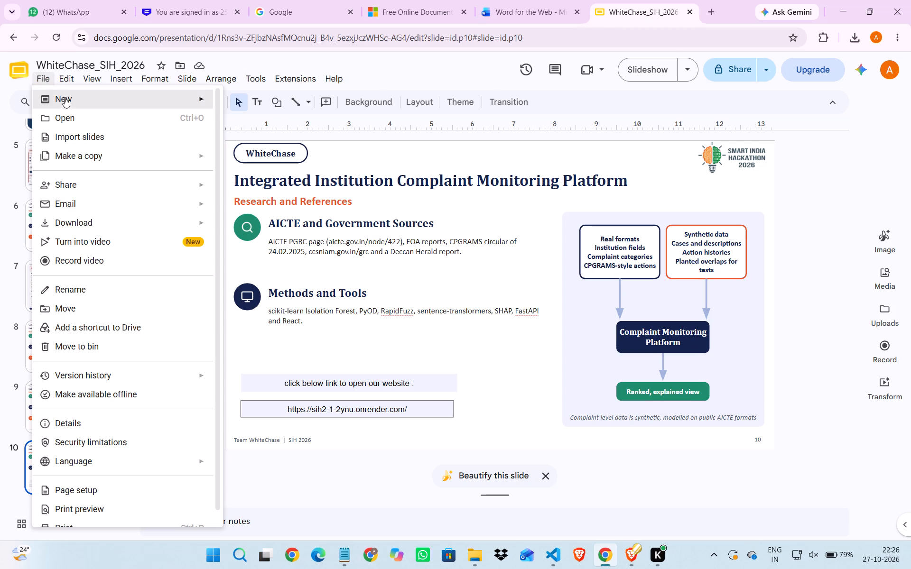
left_click(148, 224)
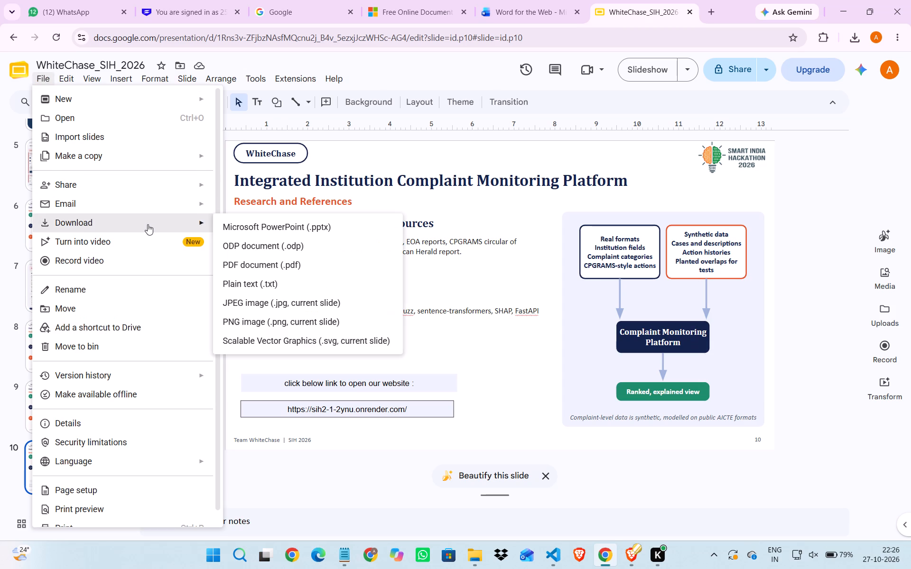
left_click(290, 233)
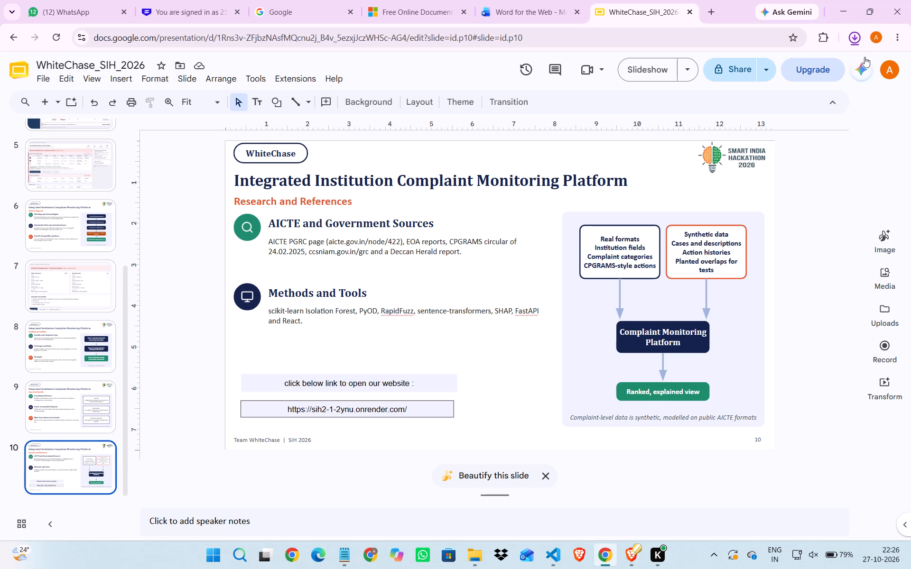
Open the newly downloaded WhiteChase_SIH_2026 (1) file from the Downloads folder in PowerPoint and dismiss the activation wizard.
left_click(855, 36)
left_click(855, 36)
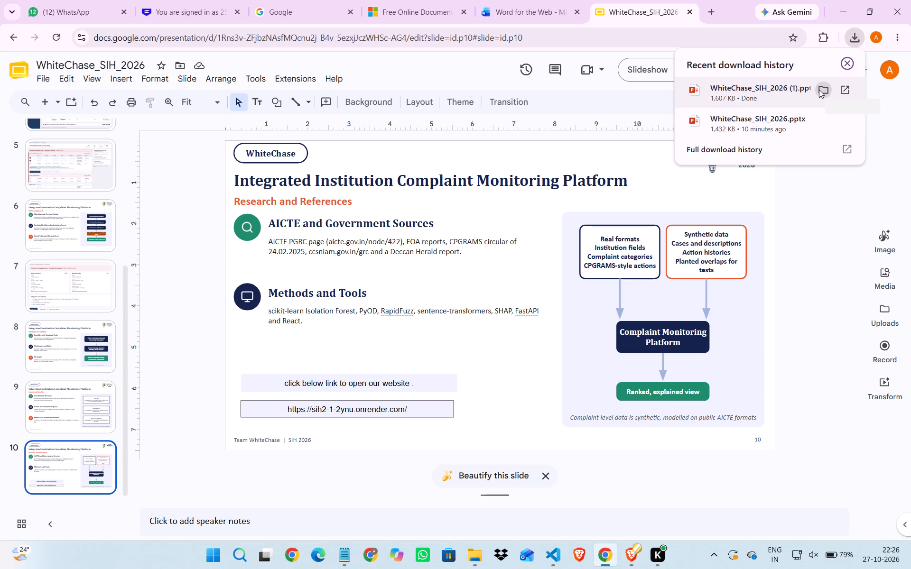
left_click(819, 90)
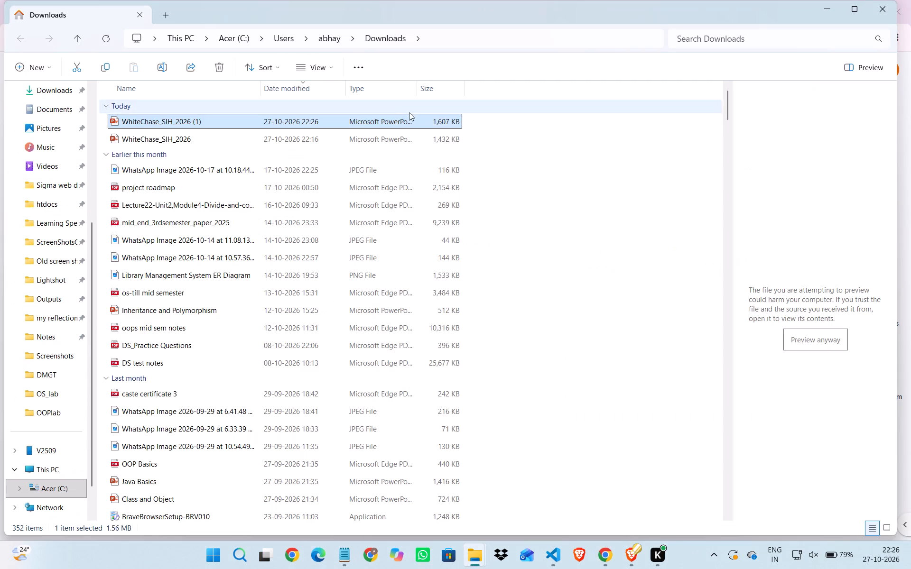
double_click(353, 122)
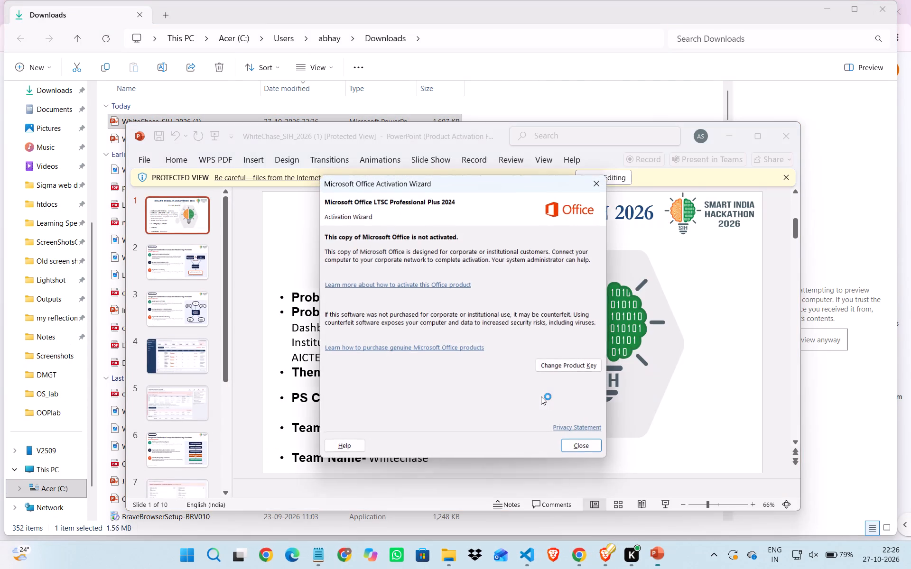
left_click(569, 448)
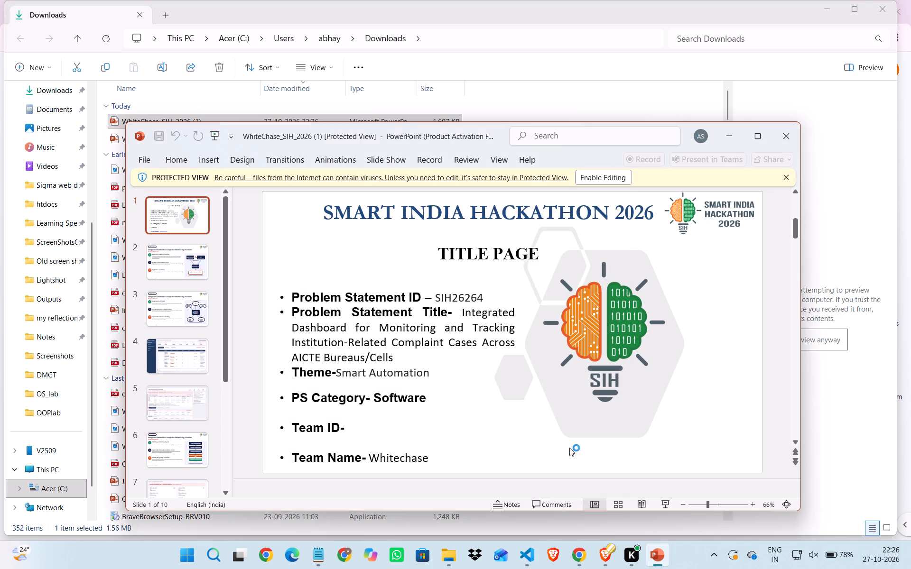
Try to open the sih2-1-2ynu.onrender.com link on slide 10, and close the PowerPoint file and the Downloads window.
key("Down")
key("Down")
key("Down")
key("Down")
key("Down")
key("Down")
key("Down")
key("Down")
key("Down")
key("Down")
key("Down")
key("Down")
key("Down")
key("Down")
key("Down")
key("Down")
key("Down")
key("Down")
key("Down")
key("Down")
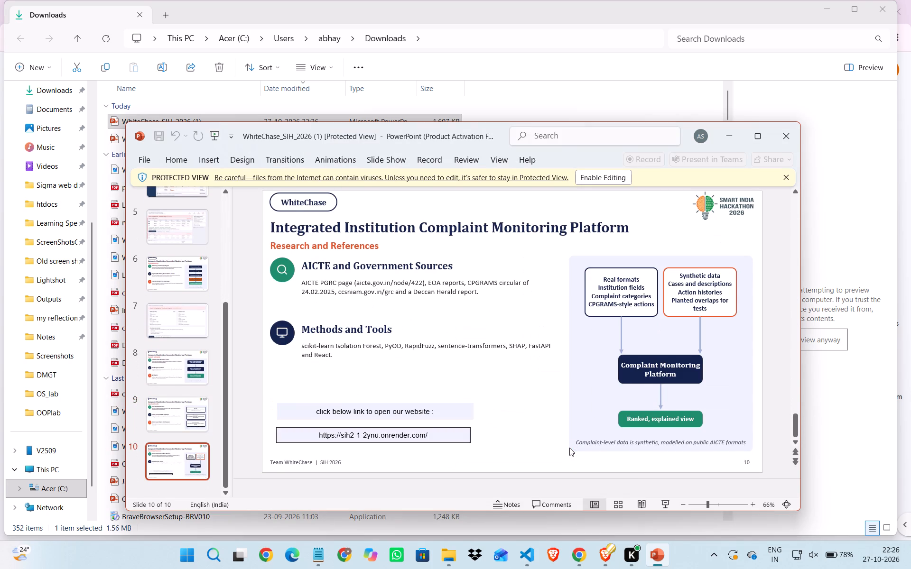
double_click(385, 434)
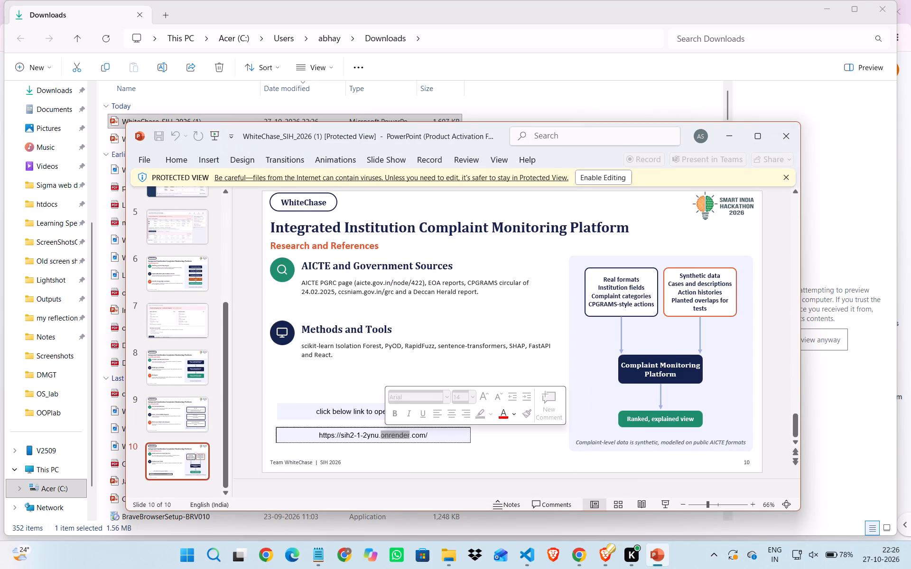
left_click(485, 436)
double_click(419, 436)
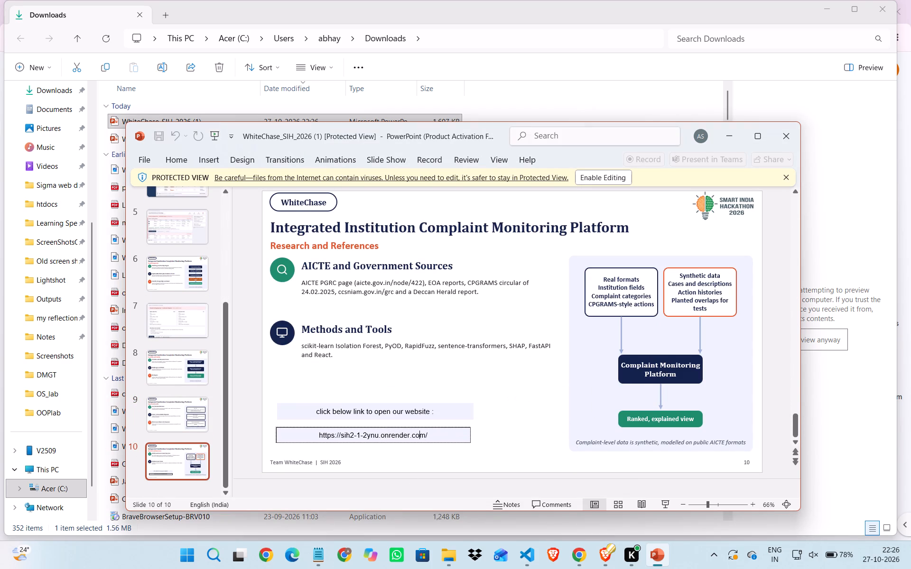
left_click(419, 436)
double_click(399, 436)
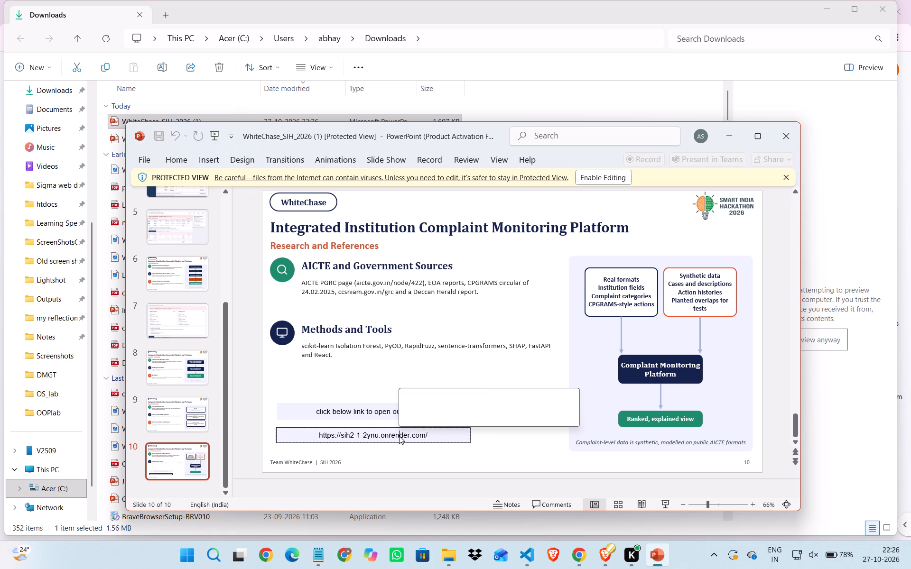
left_click(491, 434)
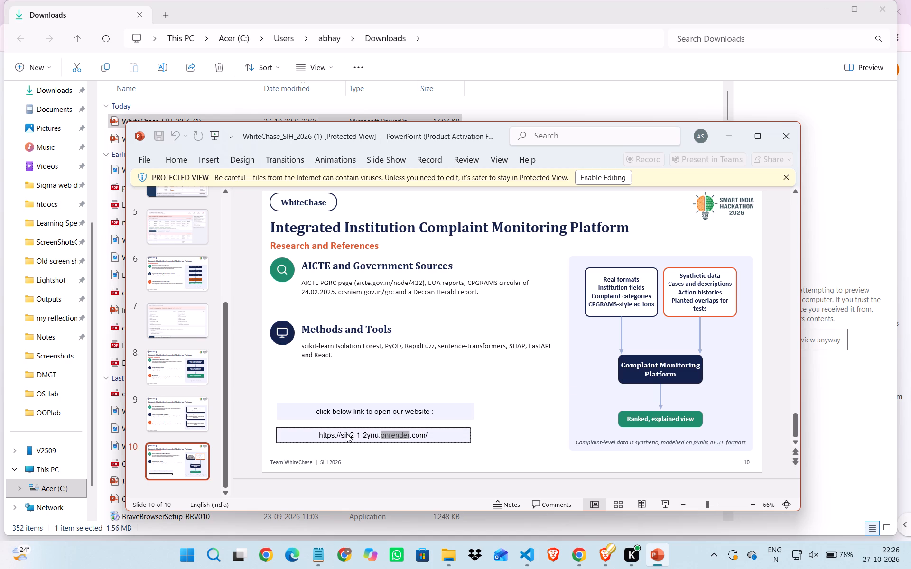
double_click(347, 434)
left_click(388, 436)
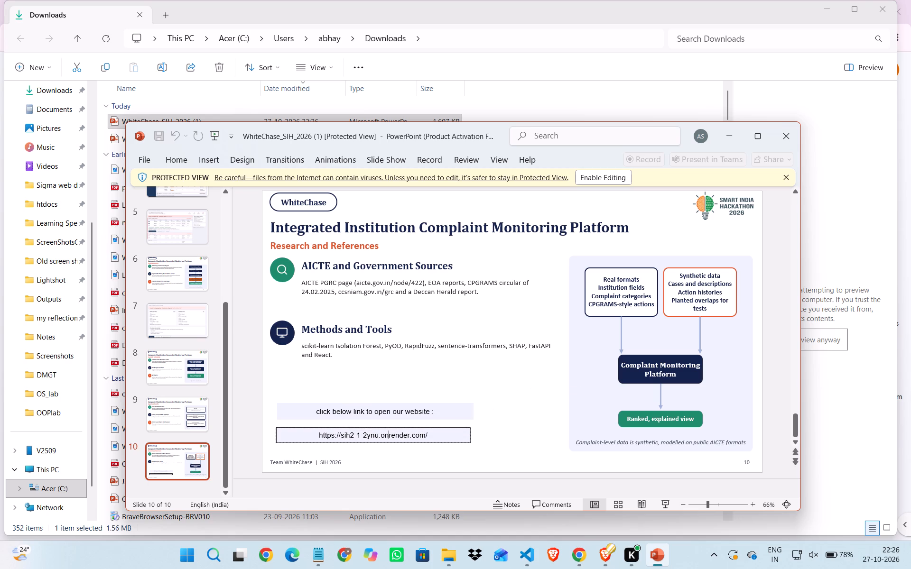
left_click(388, 436)
right_click(388, 436)
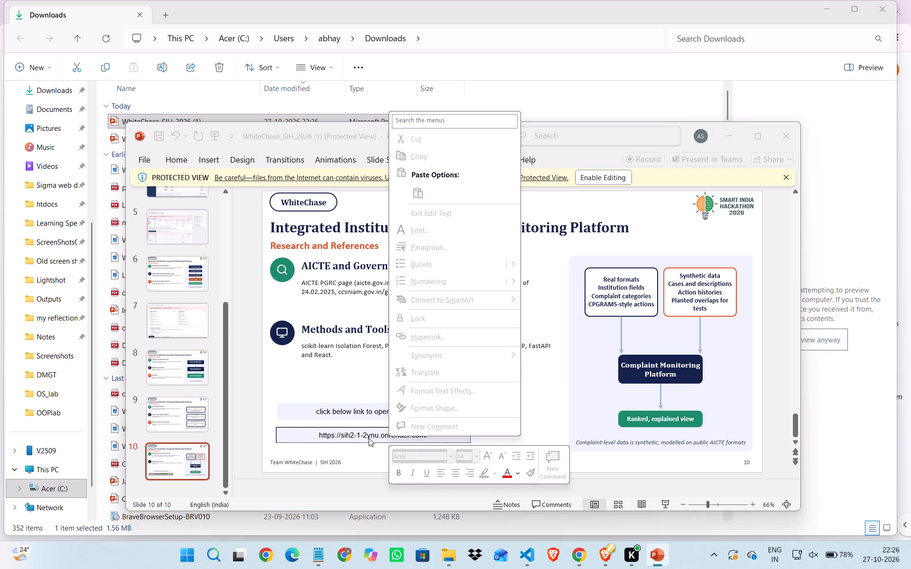
left_click(369, 438)
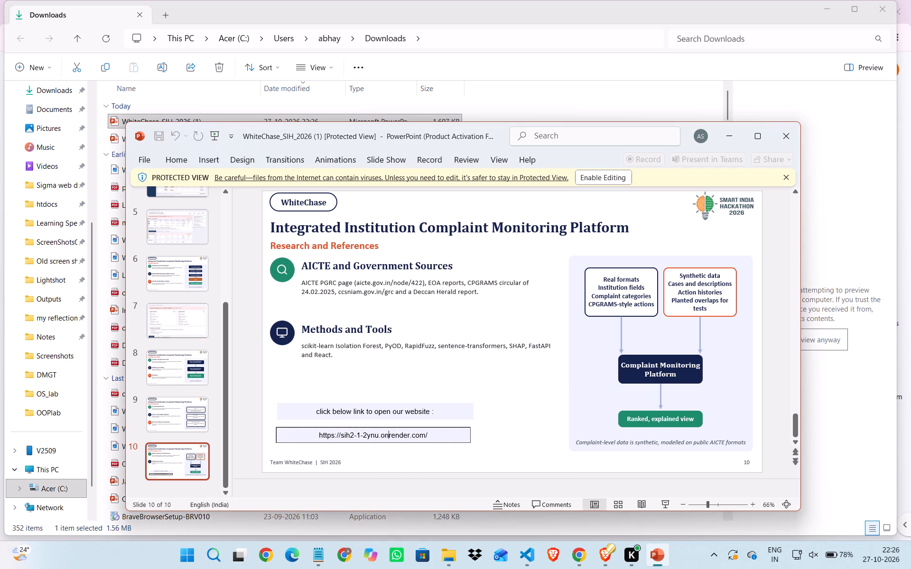
left_click(434, 436)
left_click(458, 355)
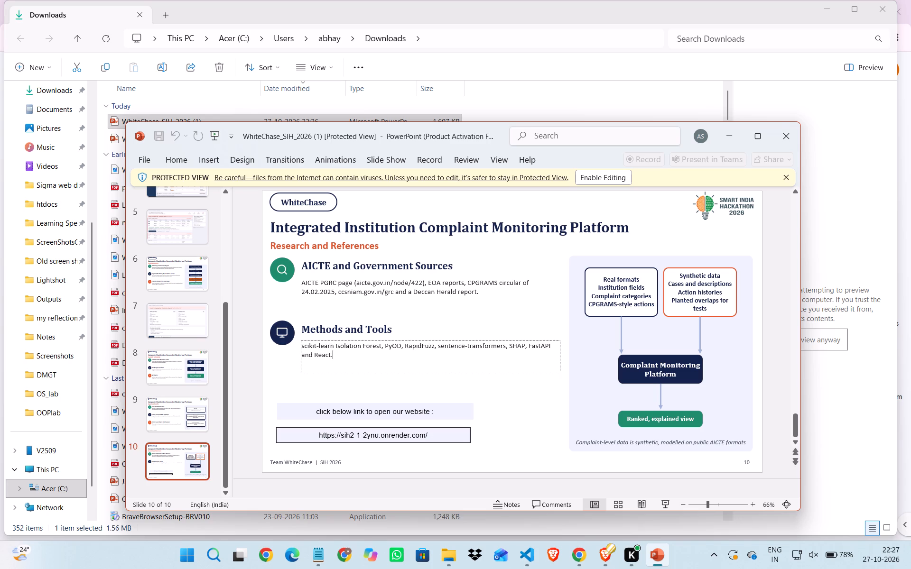
double_click(347, 439)
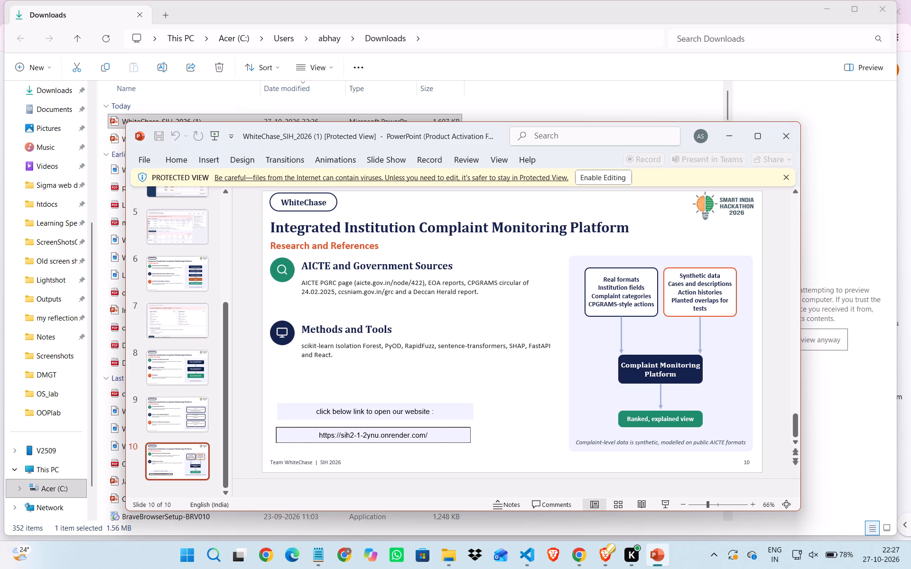
double_click(380, 437)
double_click(405, 437)
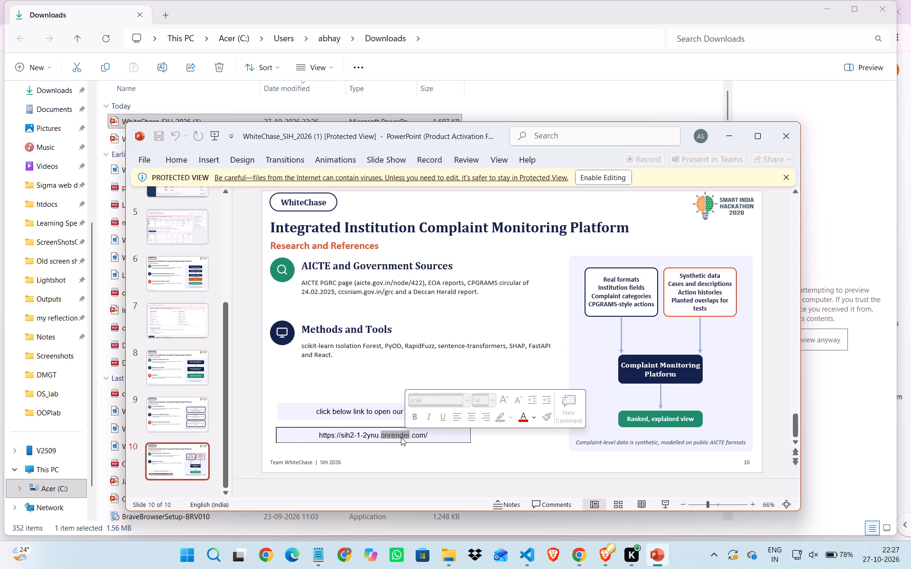
left_click(318, 436)
double_click(318, 436)
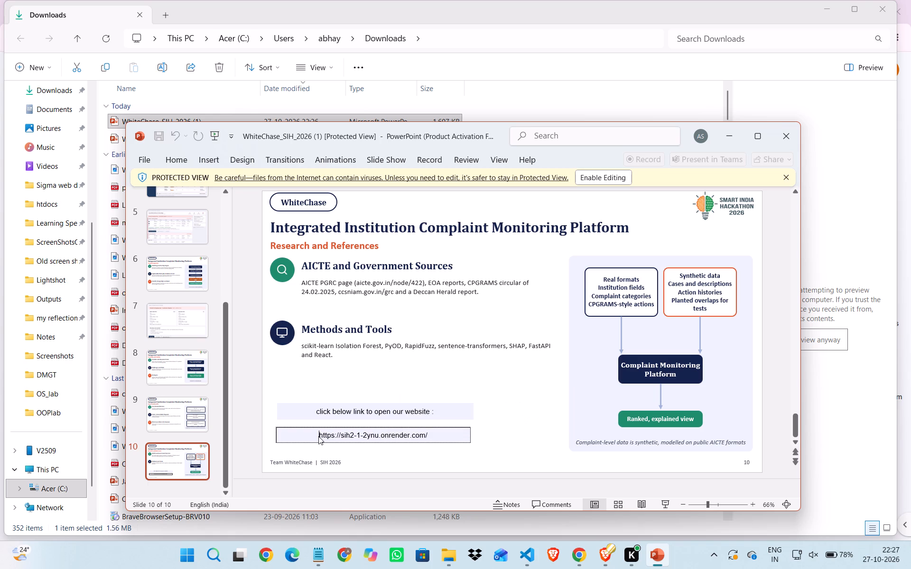
left_click(318, 436)
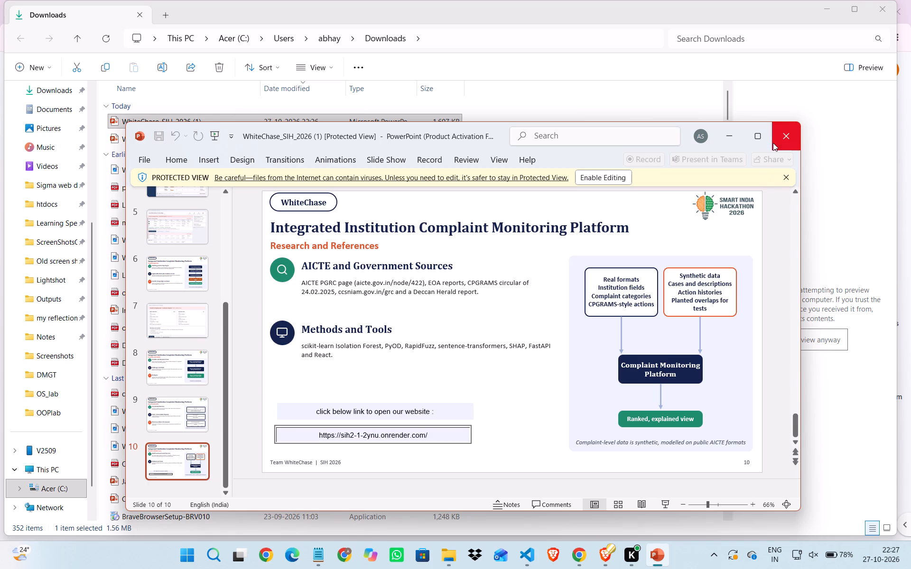
left_click(773, 137)
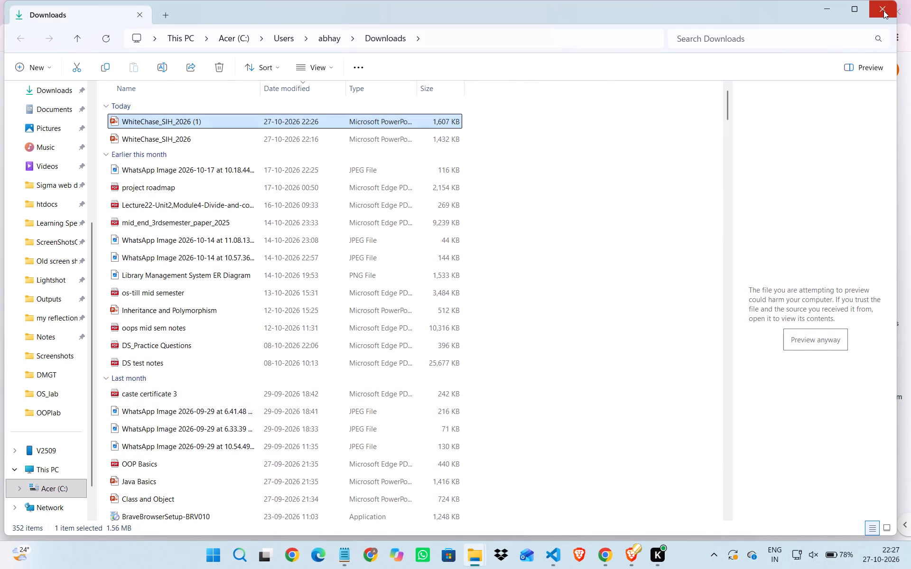
left_click(883, 10)
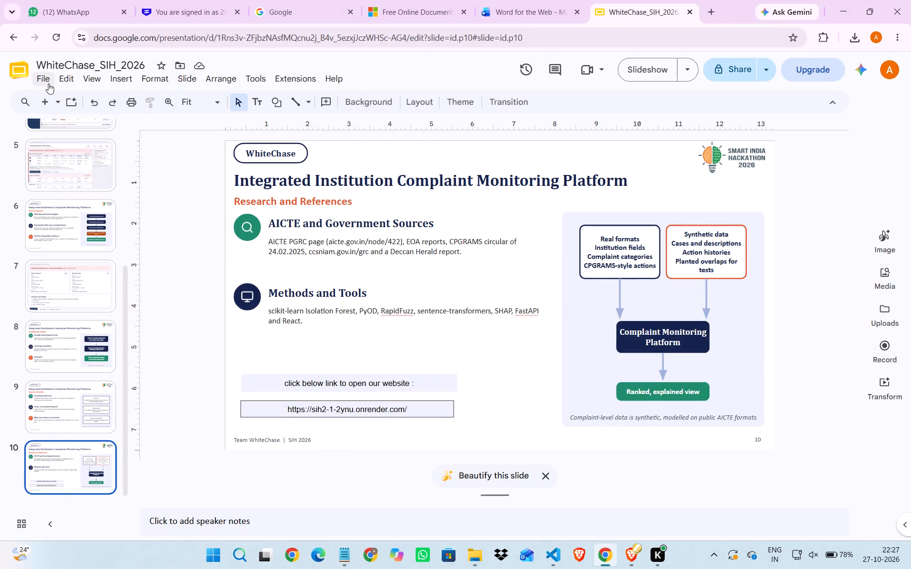
Download the WhiteChase_SIH_2026 presentation from Google Slides as a PDF document (.pdf).
left_click(48, 83)
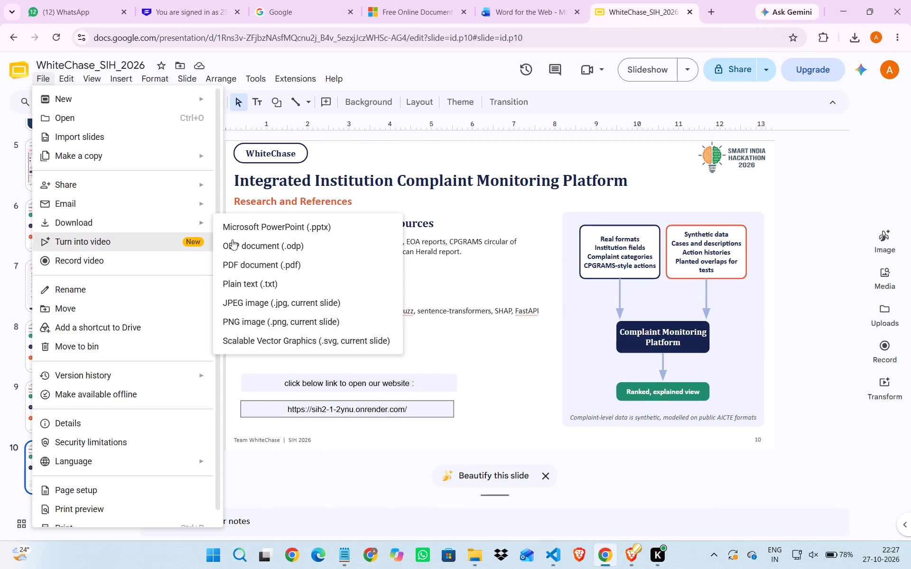
left_click(275, 263)
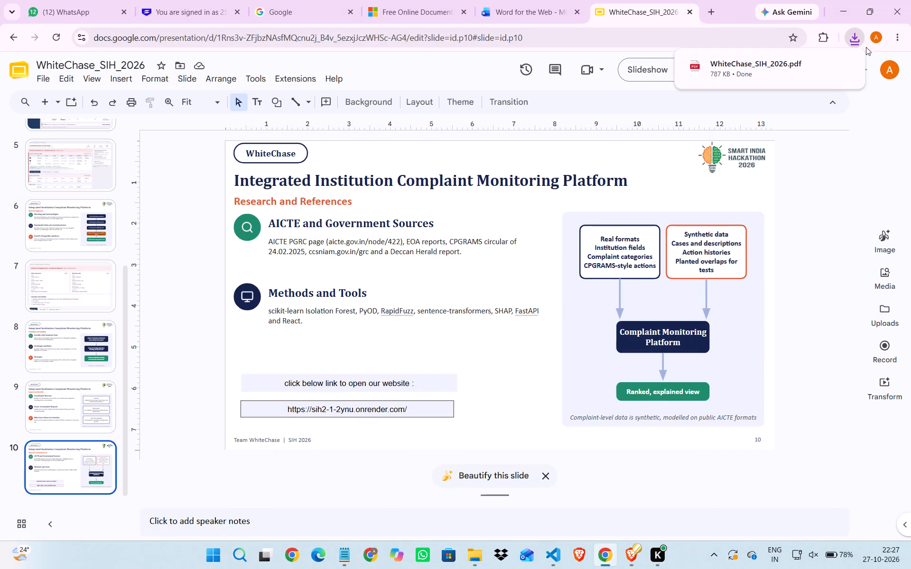
Open the newly downloaded WhiteChase_SIH_2026 PDF from the Downloads folder in Microsoft Edge and maximise its window.
left_click(827, 64)
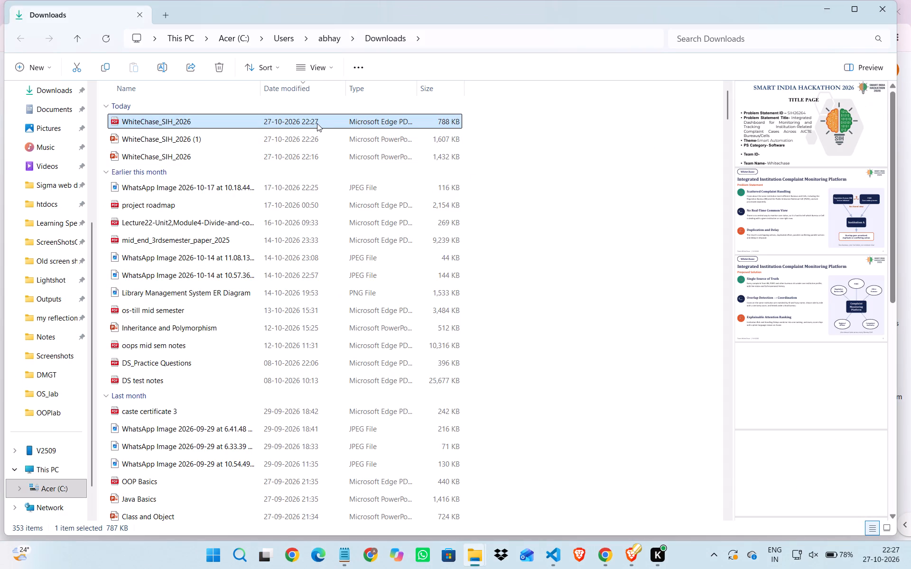
double_click(317, 123)
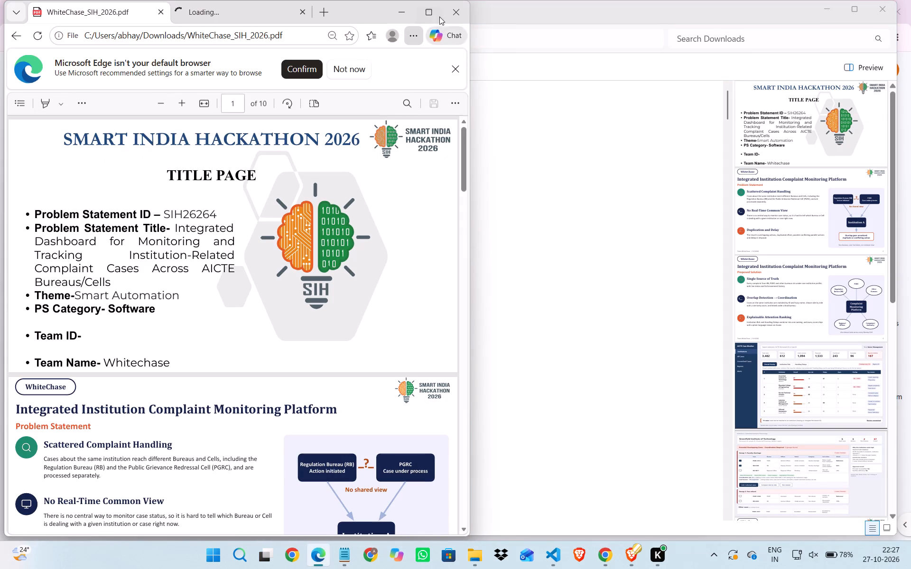
left_click(434, 9)
Test the onrender.com link on page 10 of the PDF, dismiss the default-browser prompt, and close Edge.
scroll(457, 240, "down", 20)
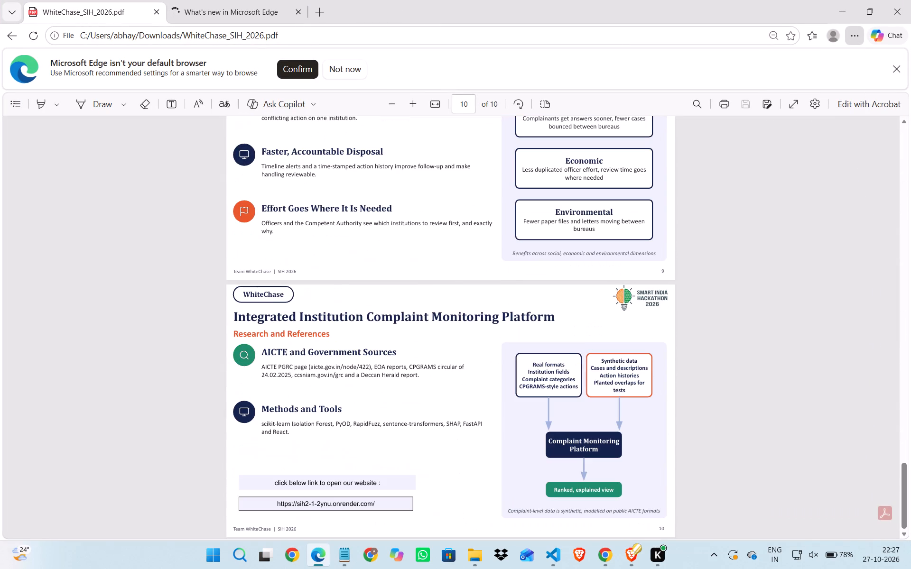
scroll(457, 240, "down", 4)
left_click(343, 505)
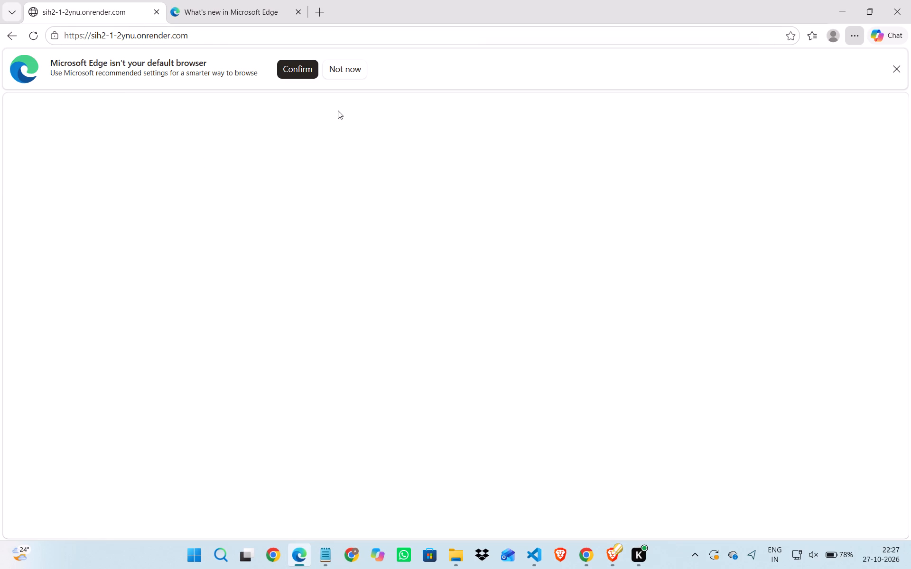
left_click(341, 72)
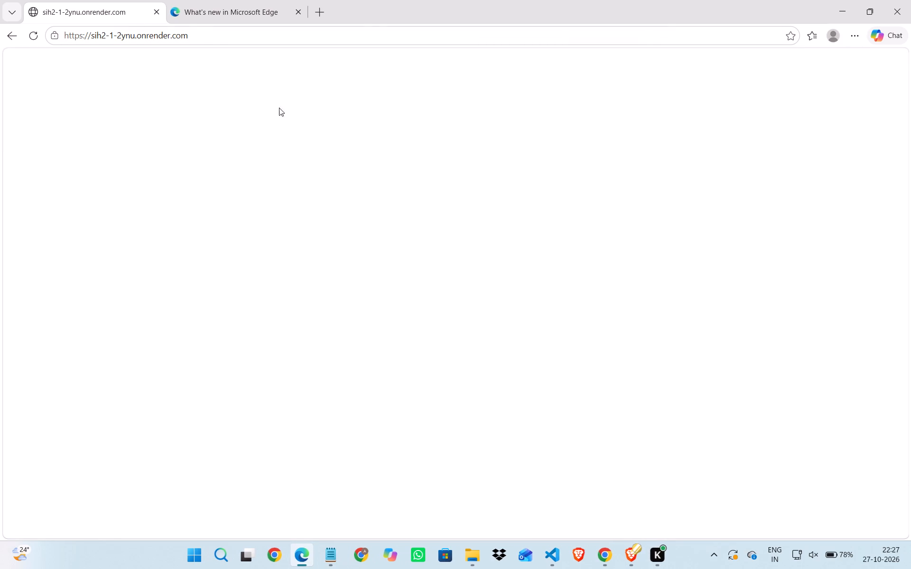
left_click(158, 12)
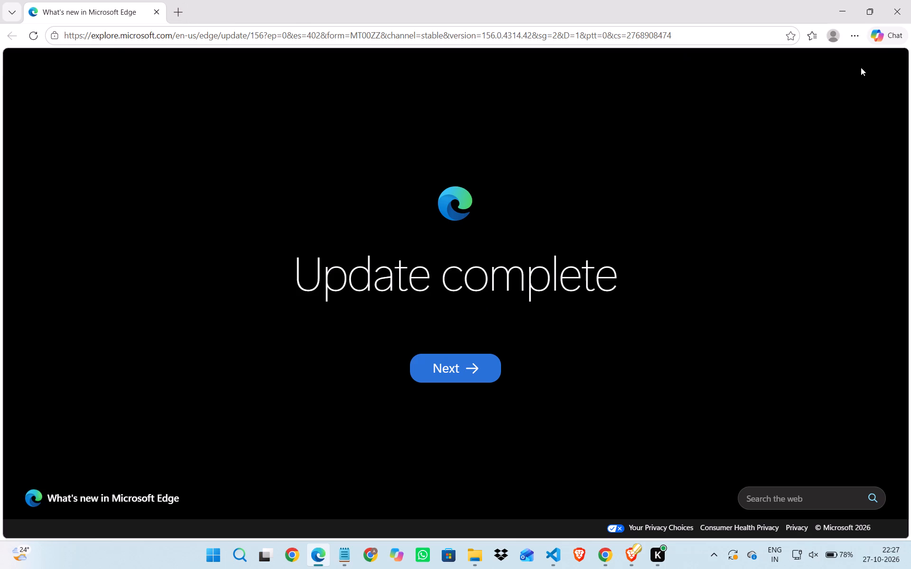
left_click(909, 8)
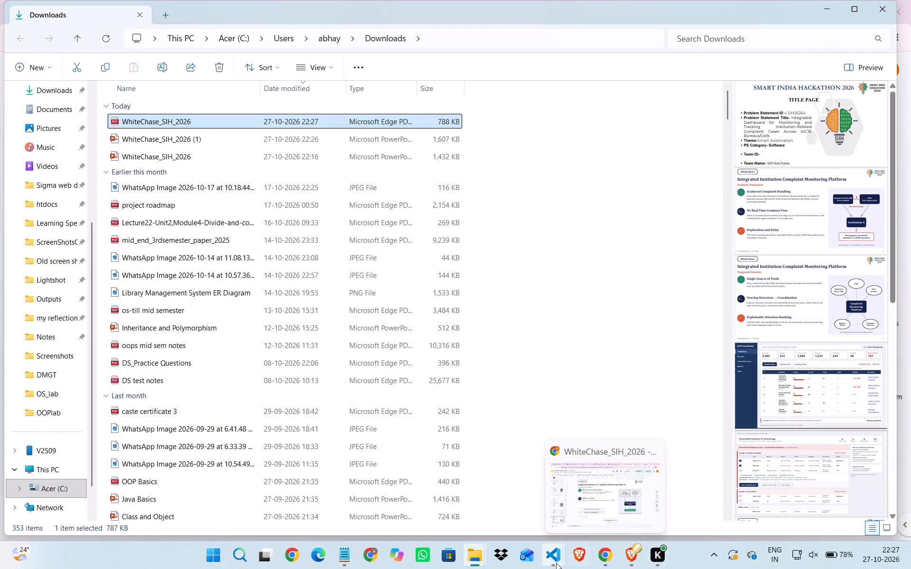
Switch back to the WhiteChase_SIH_2026 presentation in Google Chrome.
left_click(596, 551)
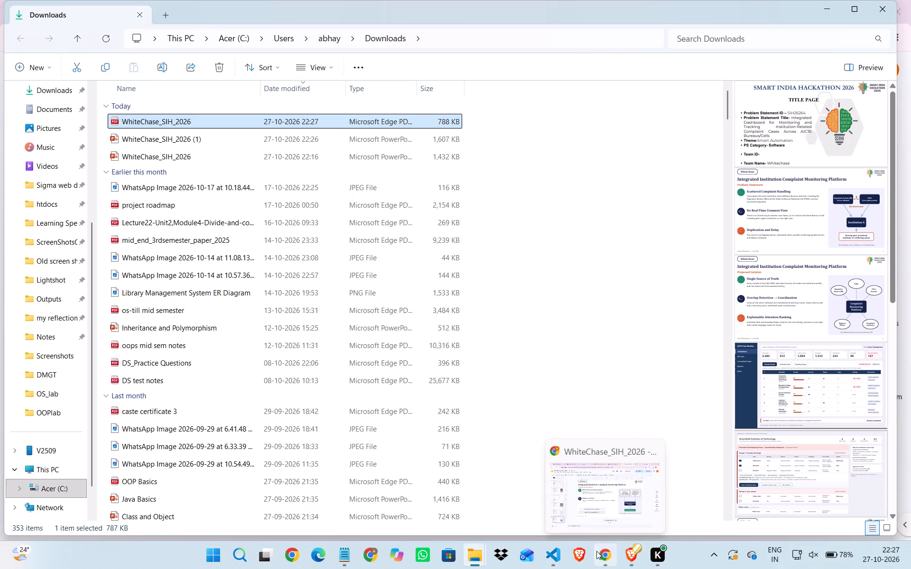
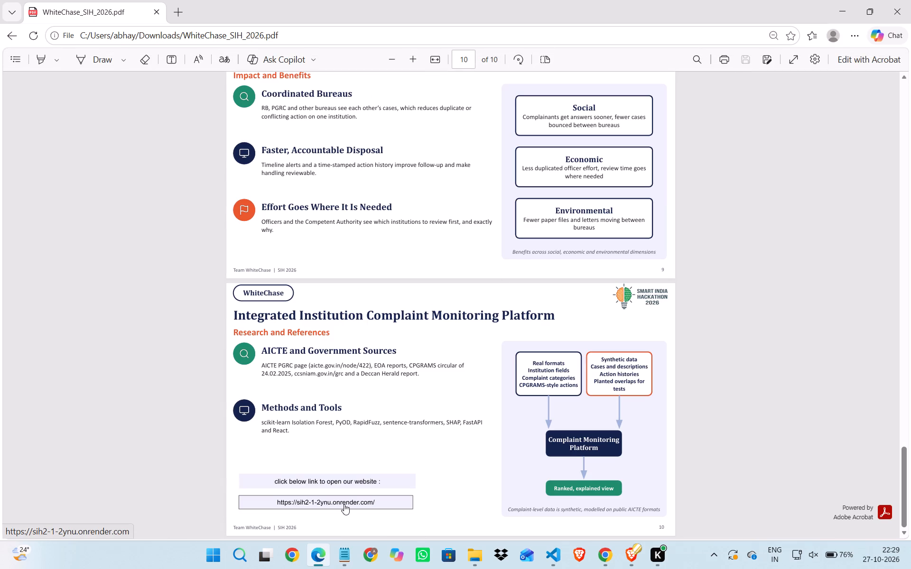
Test the sih2-1-2ynu.onrender.com website link on page 10 of the PDF and close the browser window.
left_click(344, 504)
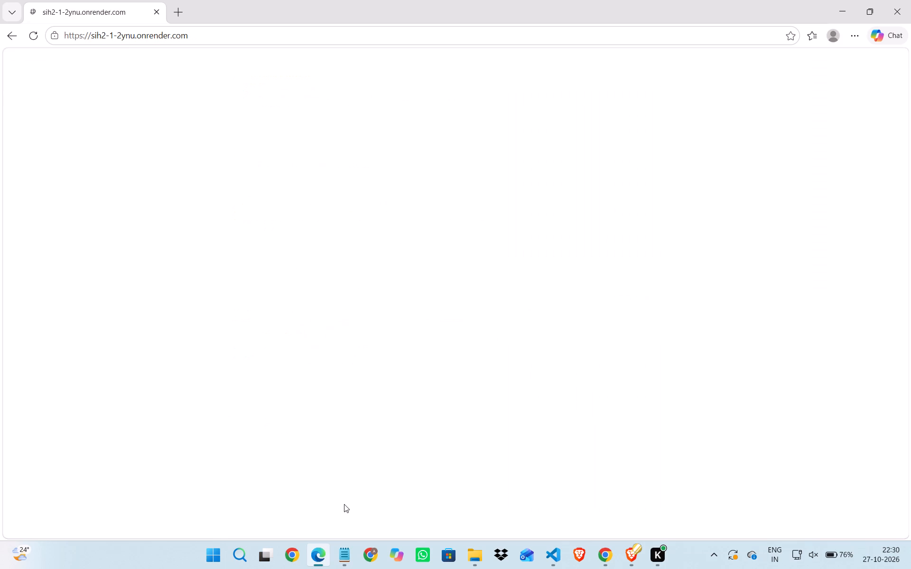
left_click(910, 0)
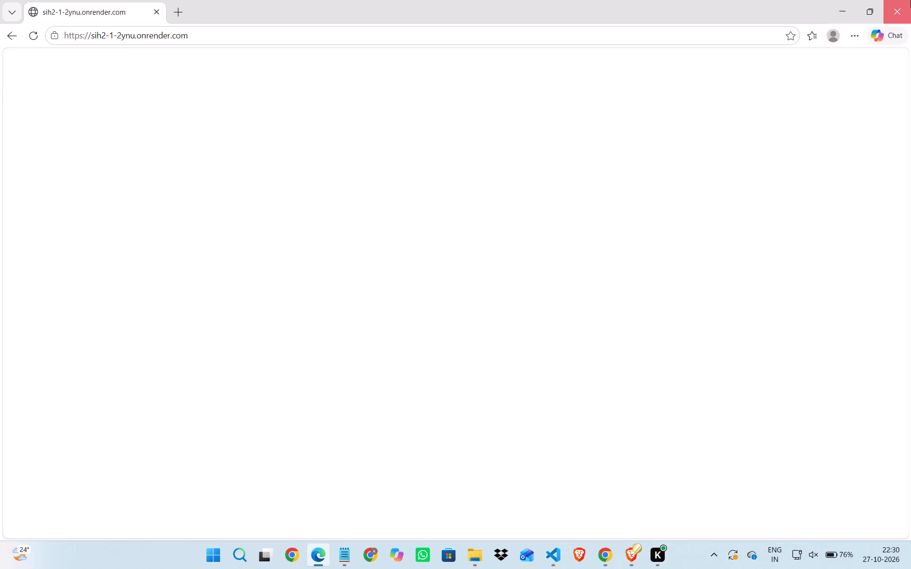
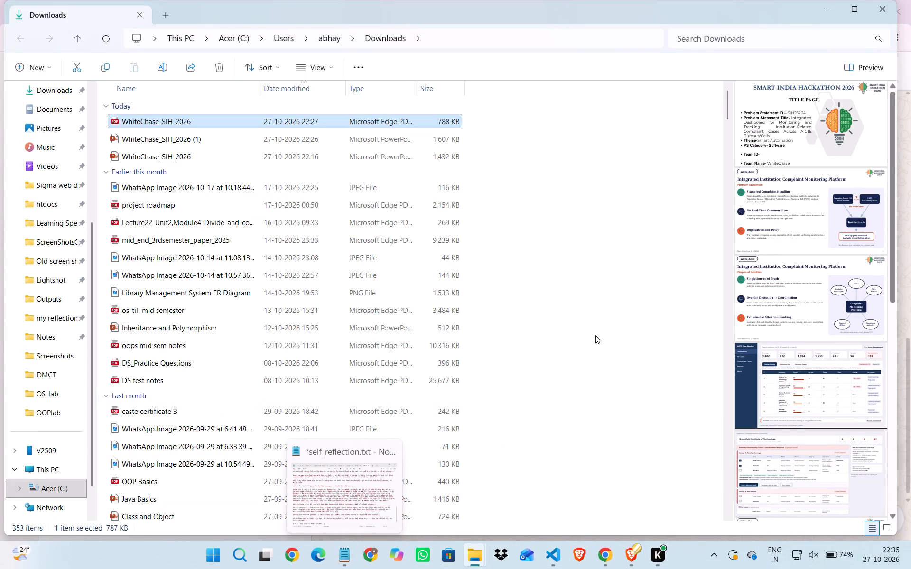
Reopen the WhiteChase_SIH_2026 PDF from the Downloads folder in Microsoft Edge and check the link box on page 10.
double_click(250, 124)
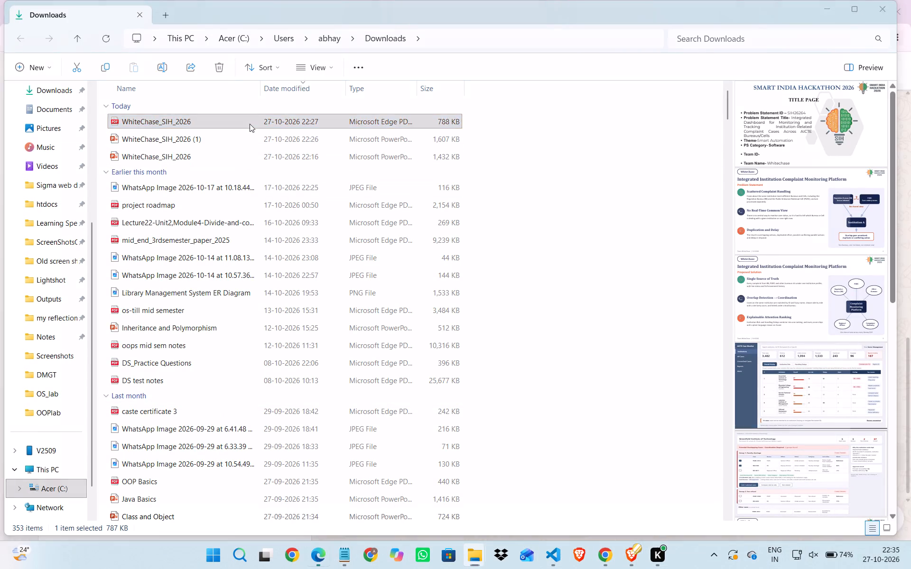
scroll(365, 372, "down", 18)
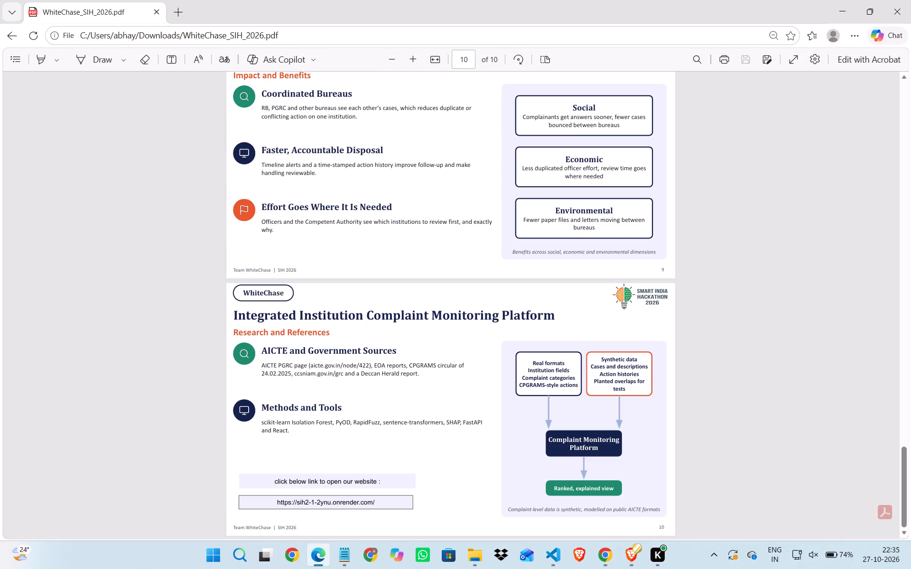
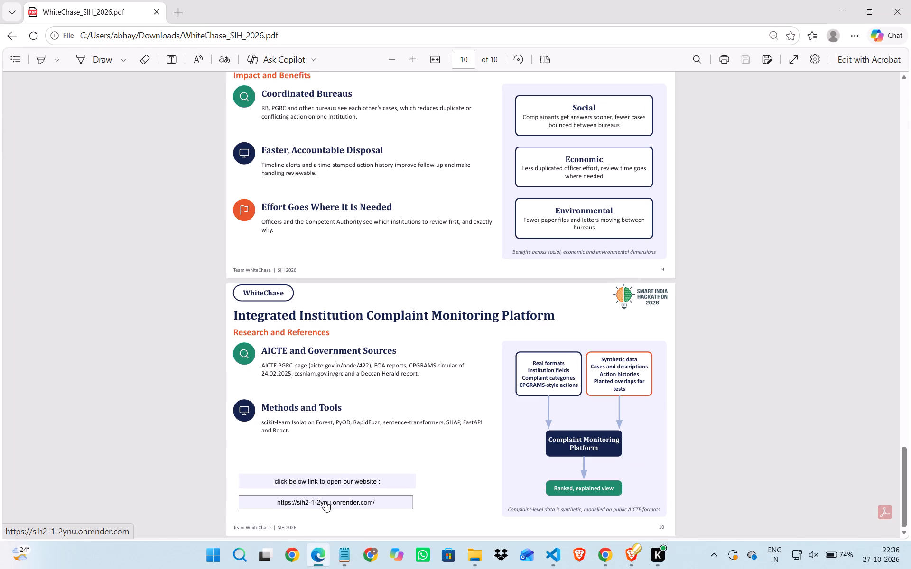
left_click(325, 501)
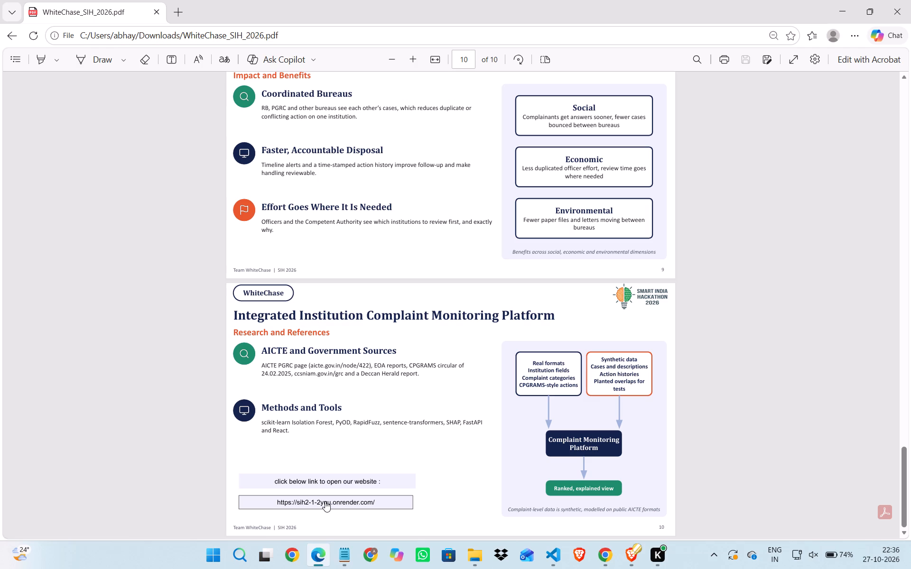
left_click(152, 11)
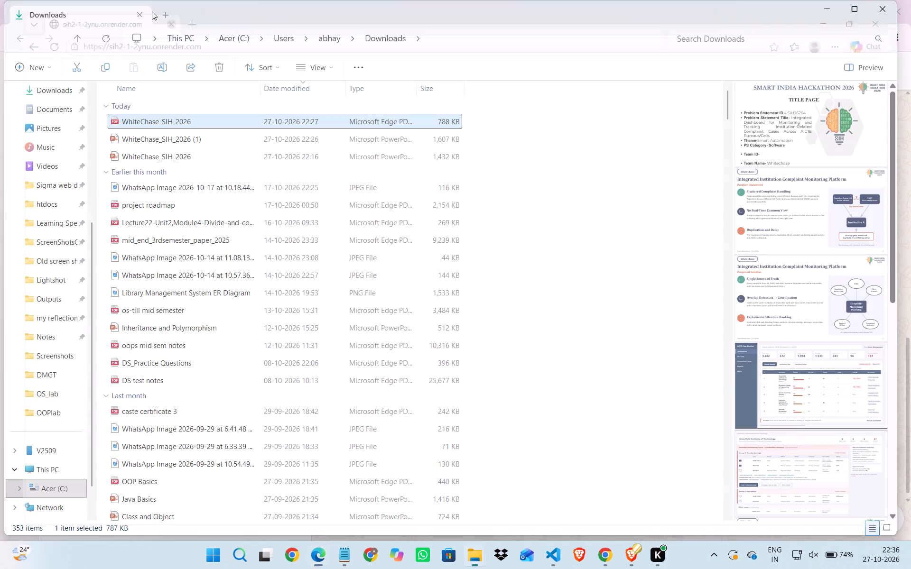
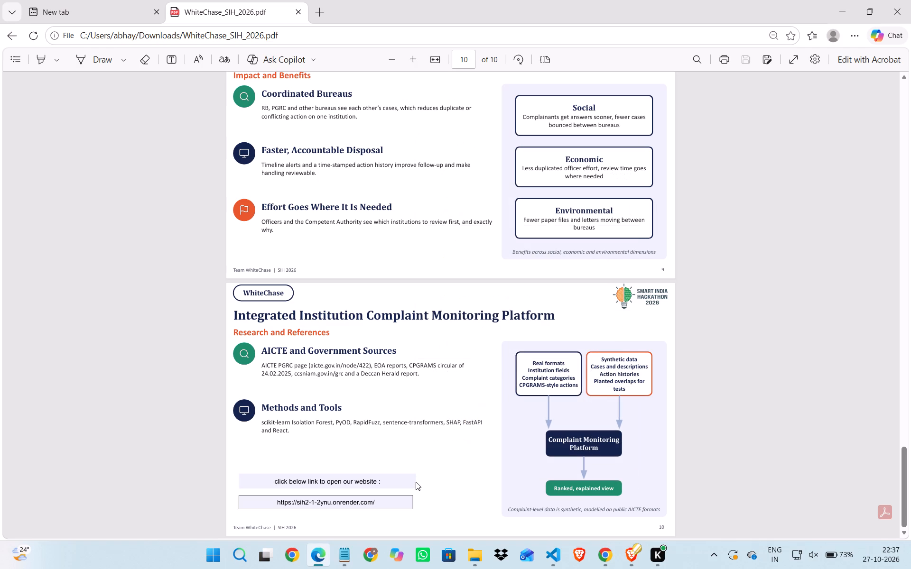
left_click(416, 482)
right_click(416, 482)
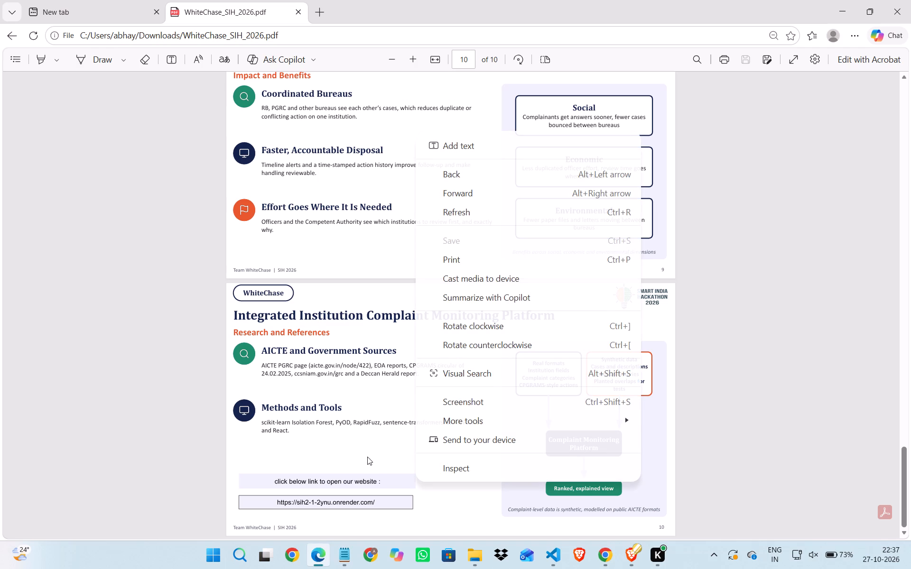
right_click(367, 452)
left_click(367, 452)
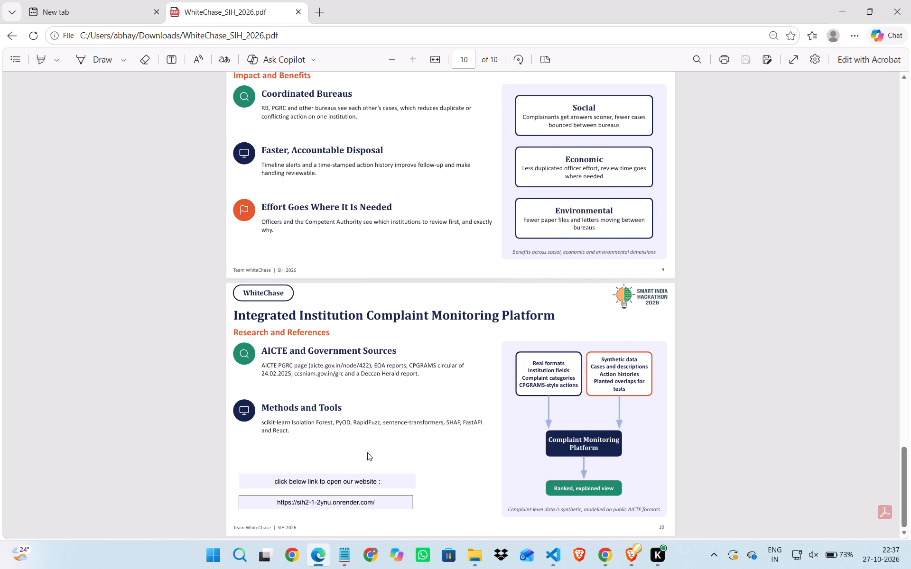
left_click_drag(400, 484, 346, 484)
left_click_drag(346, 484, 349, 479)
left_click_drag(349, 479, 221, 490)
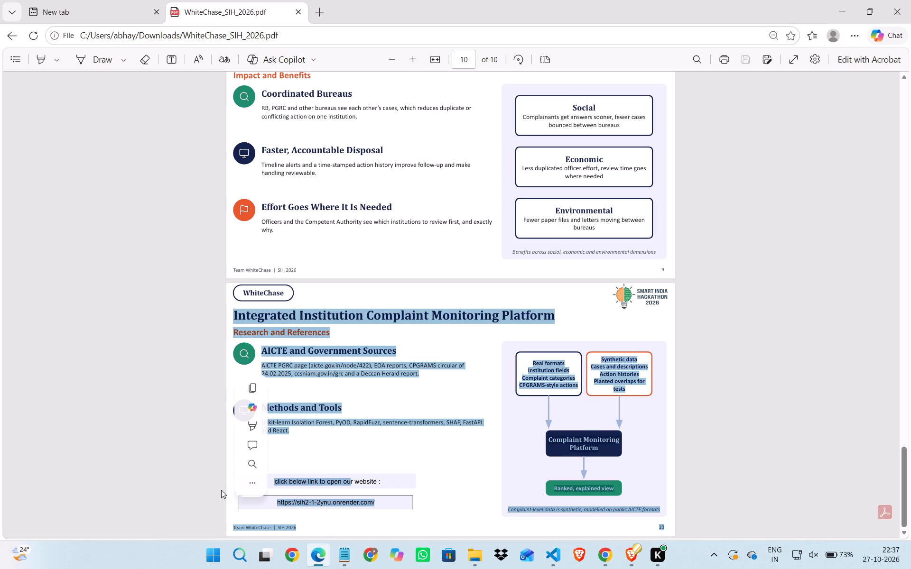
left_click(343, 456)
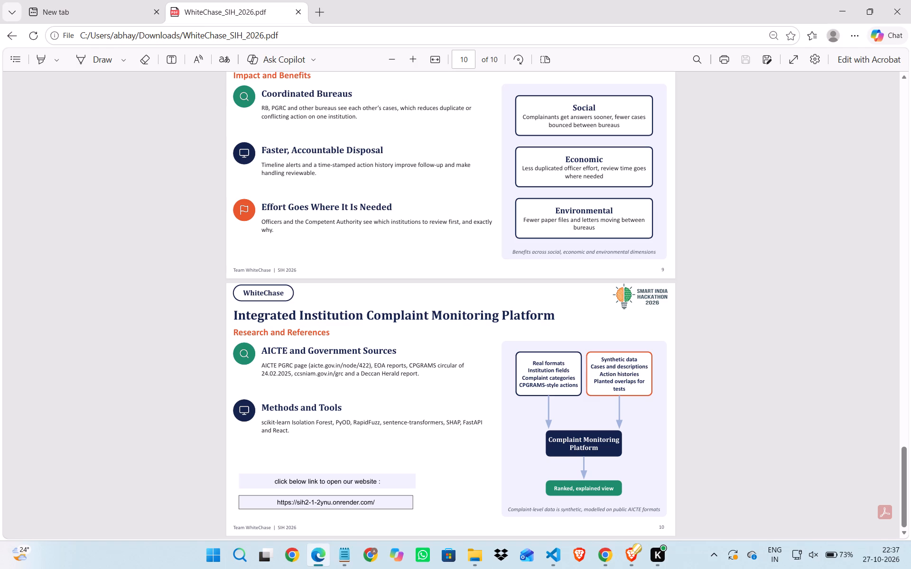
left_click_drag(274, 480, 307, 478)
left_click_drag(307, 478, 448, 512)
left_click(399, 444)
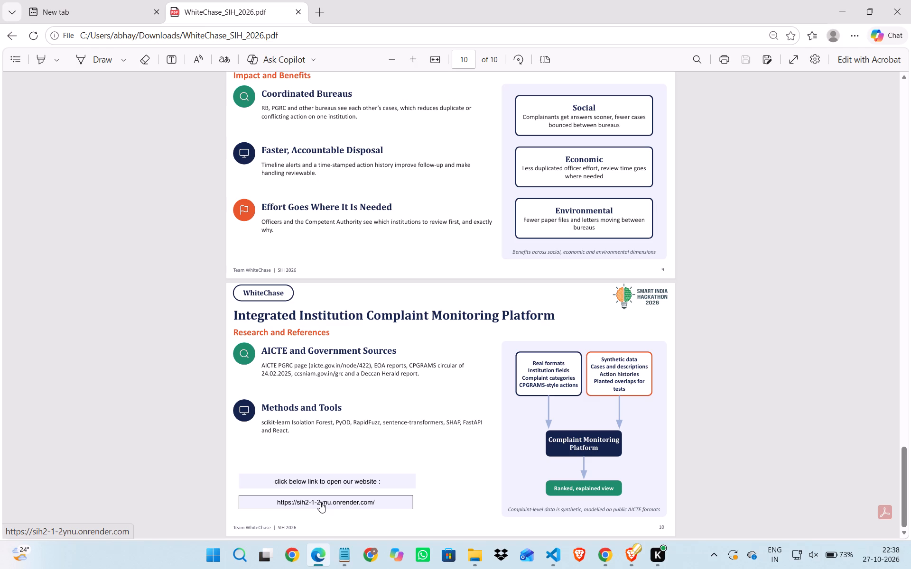
left_click(320, 502)
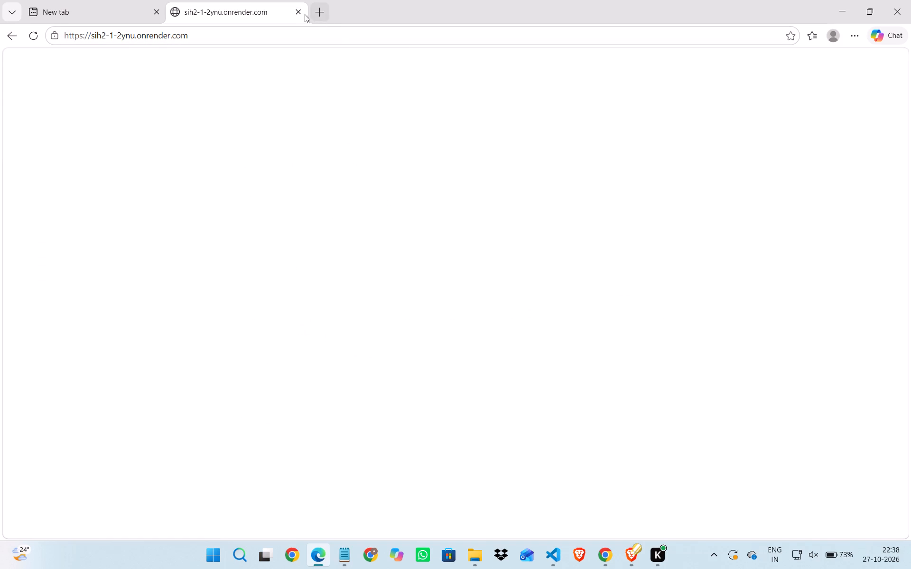
left_click(297, 9)
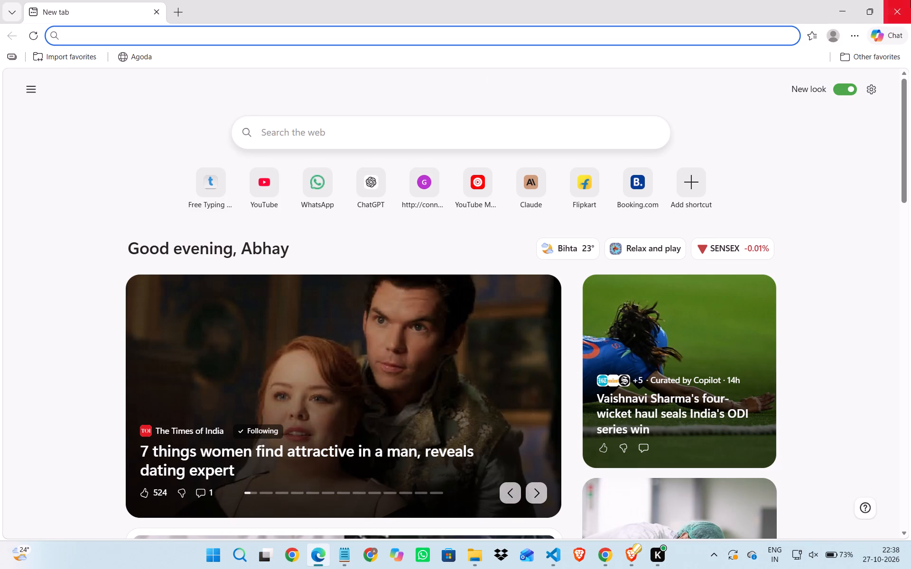
left_click(910, 0)
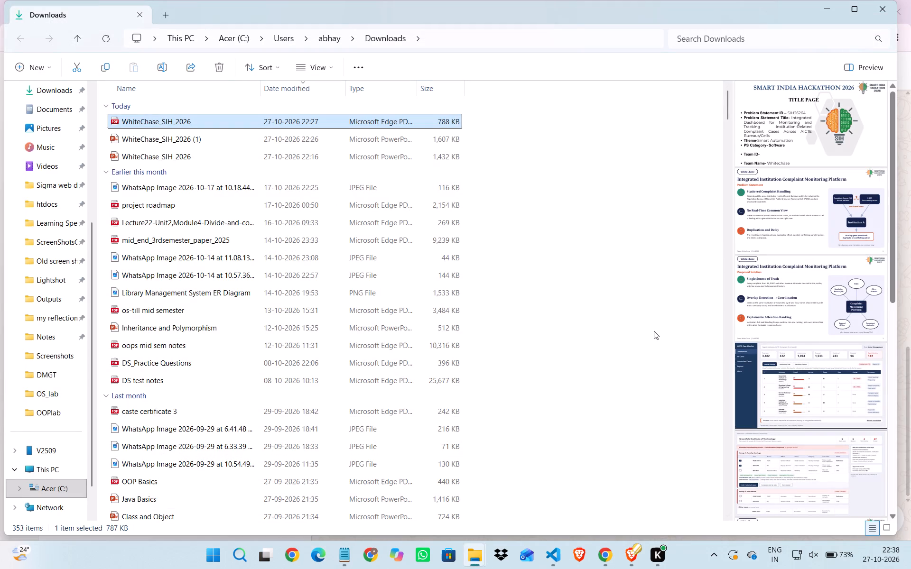